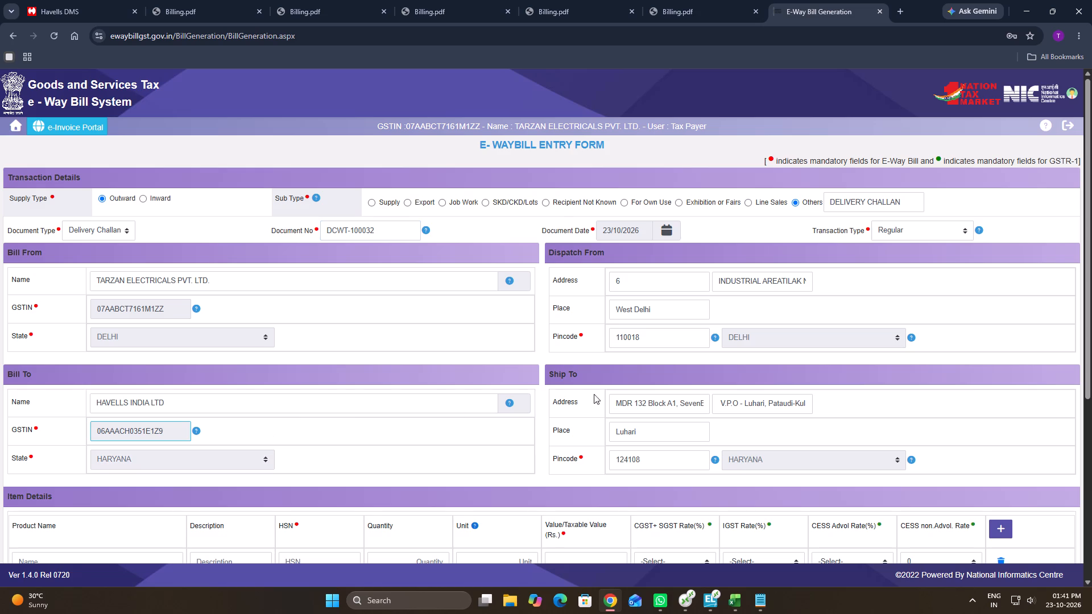
pyautogui.moveTo(615, 405); pyautogui.dragTo(1091, 385)
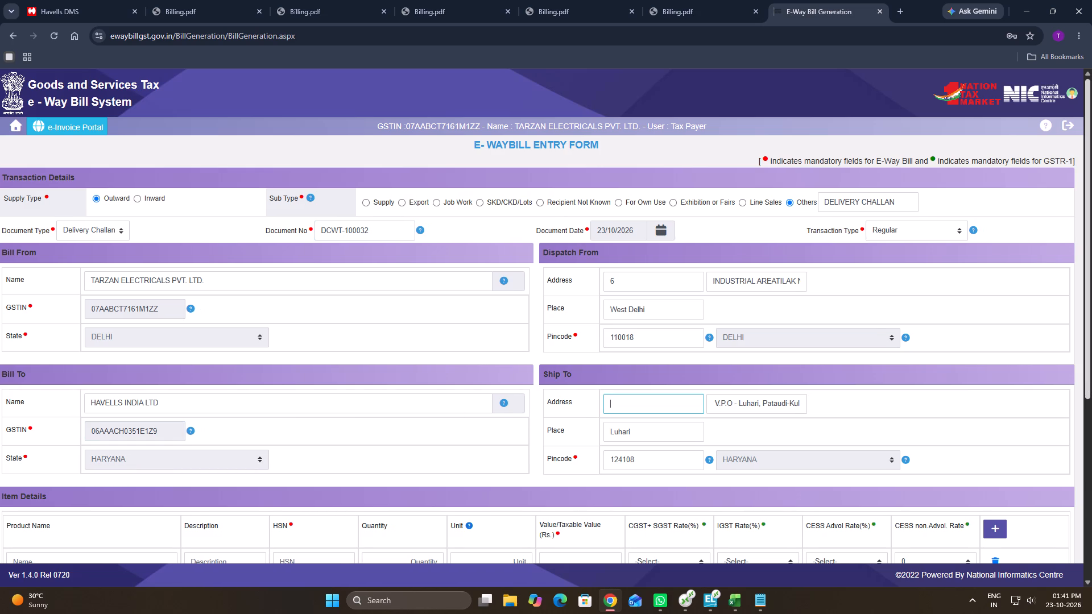
pyautogui.press('BackSpace')
pyautogui.hotkey('alt', 'Tab')
pyautogui.tripleClick(141, 88)
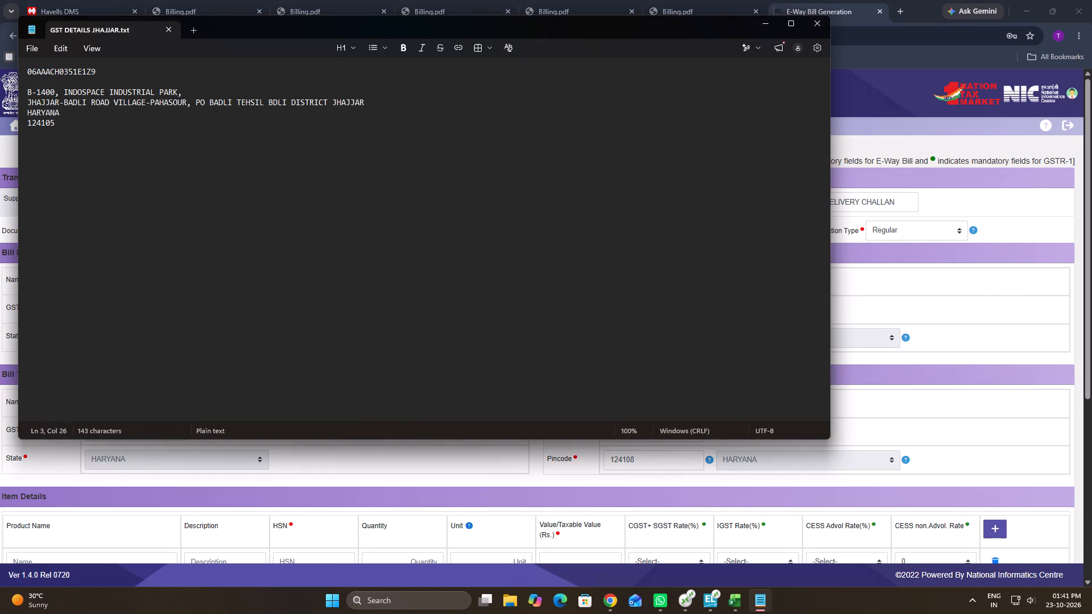
pyautogui.hotkey('ctrl', 'c')
pyautogui.hotkey('alt', 'Tab')
pyautogui.hotkey('ctrl', 'v')
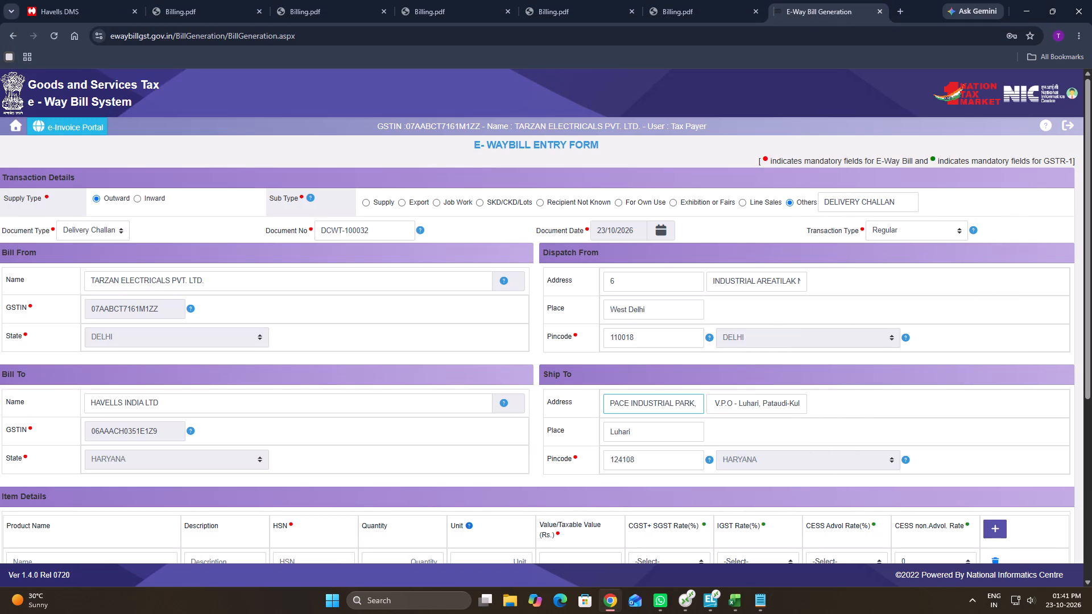
# Replace the second Ship To address line with the Jhajjar-Badli road line from the GST DETAILS JHAJJAR note.
pyautogui.moveTo(715, 403); pyautogui.dragTo(1091, 443)
pyautogui.press('BackSpace')
pyautogui.hotkey('alt', 'Tab')
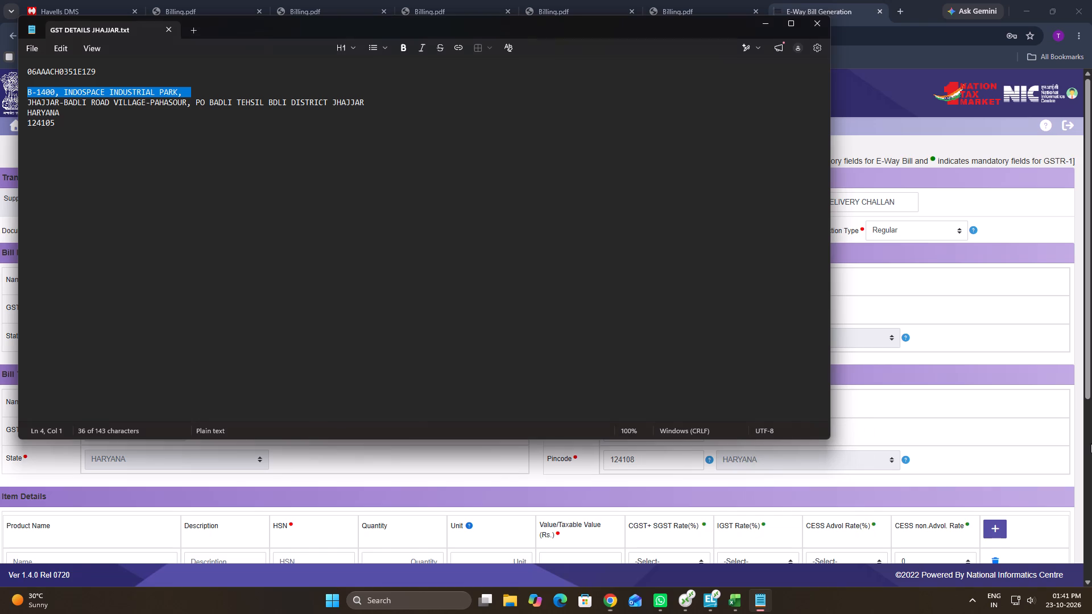
pyautogui.scroll(1, 1091, 443)
pyautogui.click(264, 106)
pyautogui.tripleClick(265, 102)
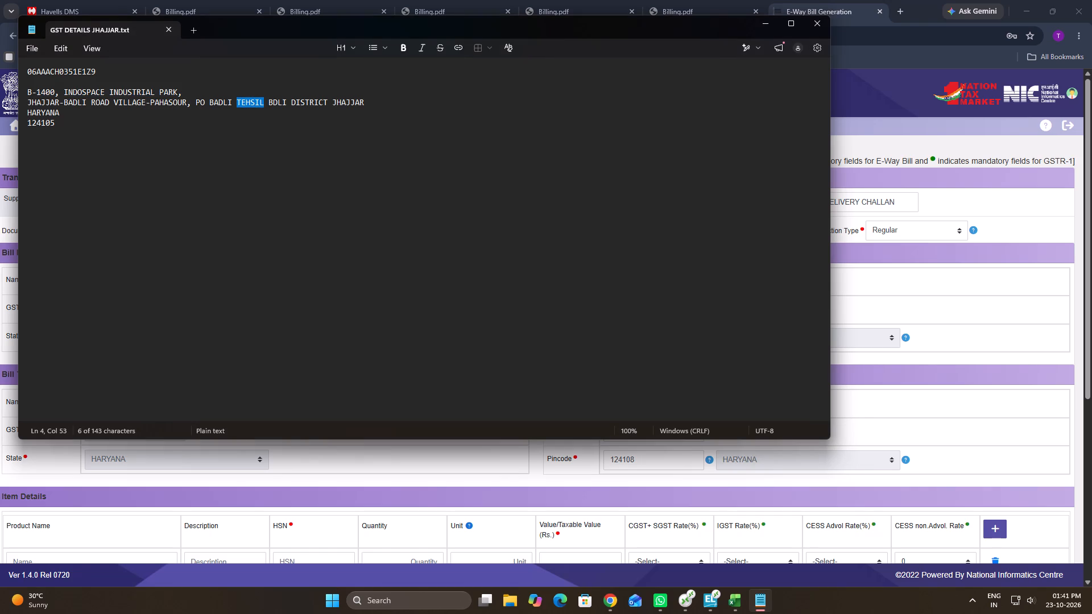
pyautogui.hotkey('ctrl', 'c')
pyautogui.hotkey('alt', 'Tab')
pyautogui.hotkey('ctrl', 'v')
# Set the Ship To place to HARYANA and its pincode to 124105.
pyautogui.moveTo(667, 424); pyautogui.dragTo(482, 442)
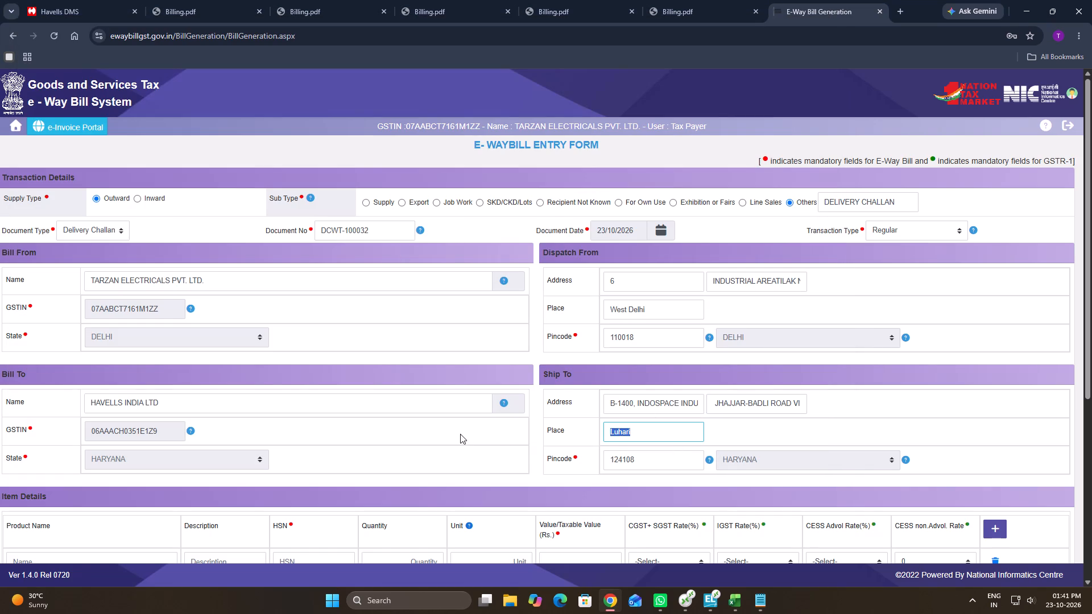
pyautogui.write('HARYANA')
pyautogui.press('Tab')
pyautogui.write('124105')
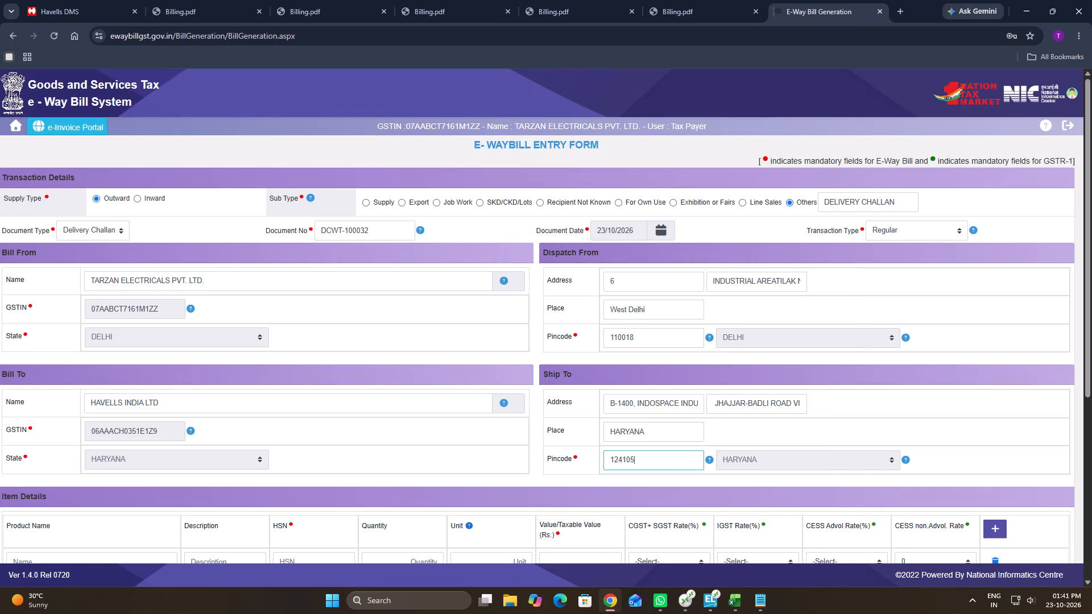
# Change the document number to DCWT-100033.
pyautogui.scroll(-3, 263, 478)
pyautogui.click(164, 387)
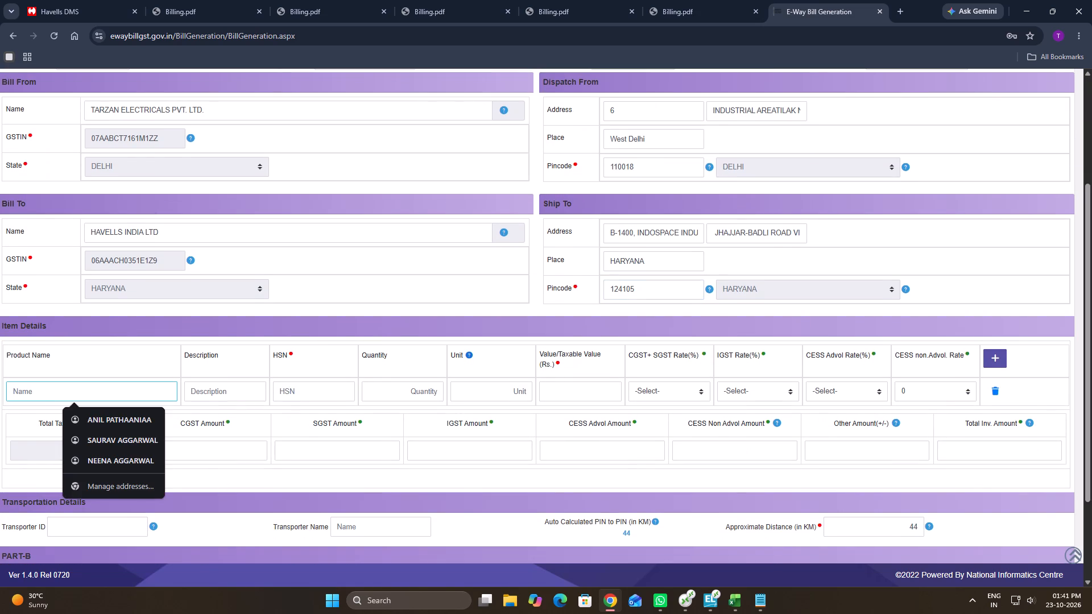
pyautogui.scroll(-1, 54, 385)
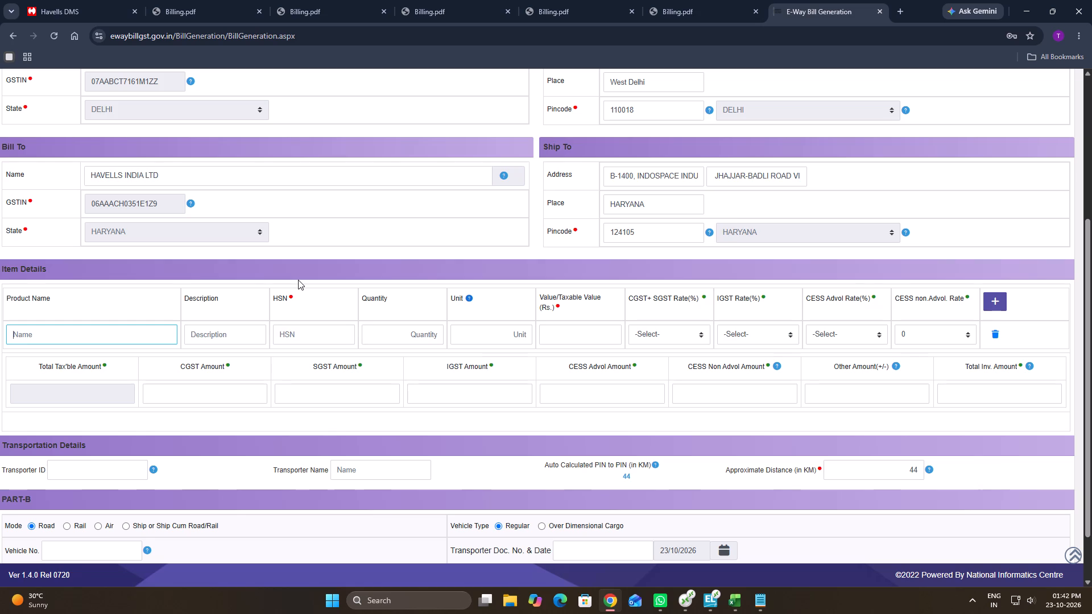
pyautogui.scroll(5, 369, 304)
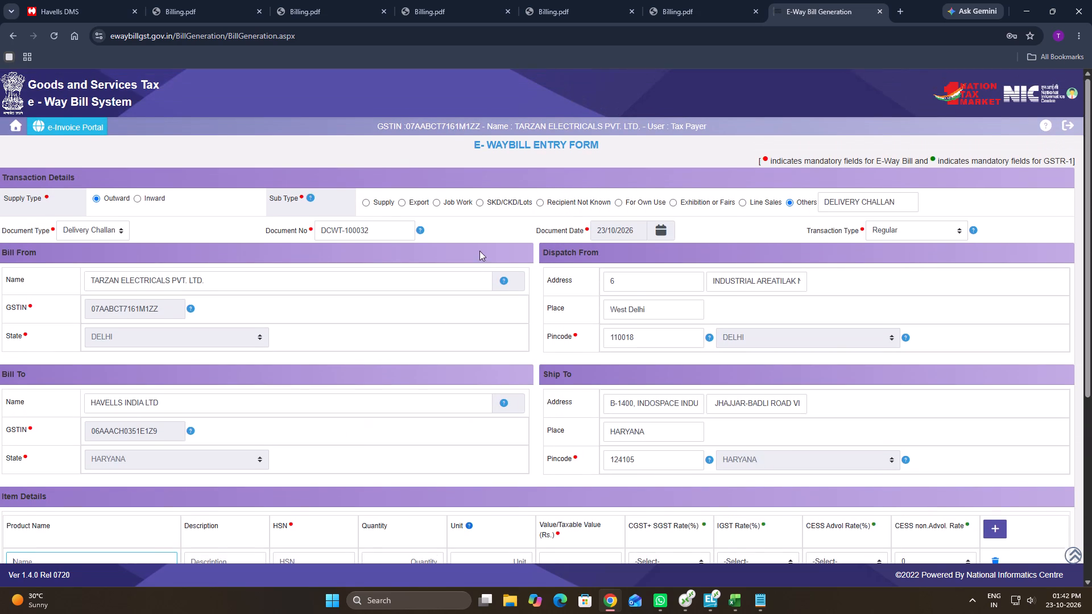
pyautogui.click(386, 233)
pyautogui.press('BackSpace')
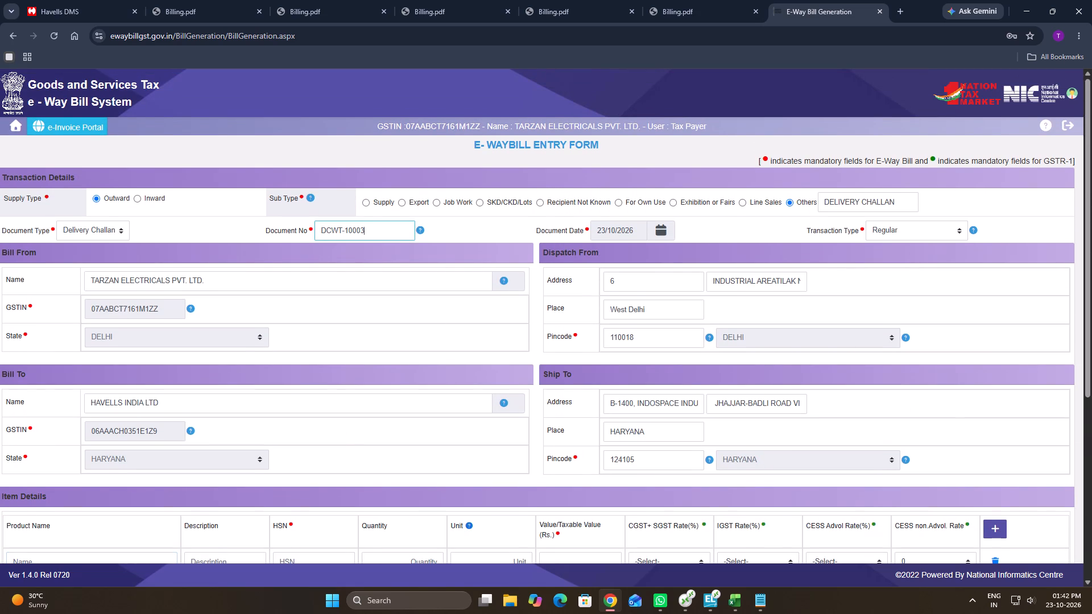
pyautogui.press('3')
# Enter the first item with product name JMG, description JMG and HSN 85094010.
pyautogui.scroll(-2, 364, 312)
pyautogui.scroll(-1, 270, 364)
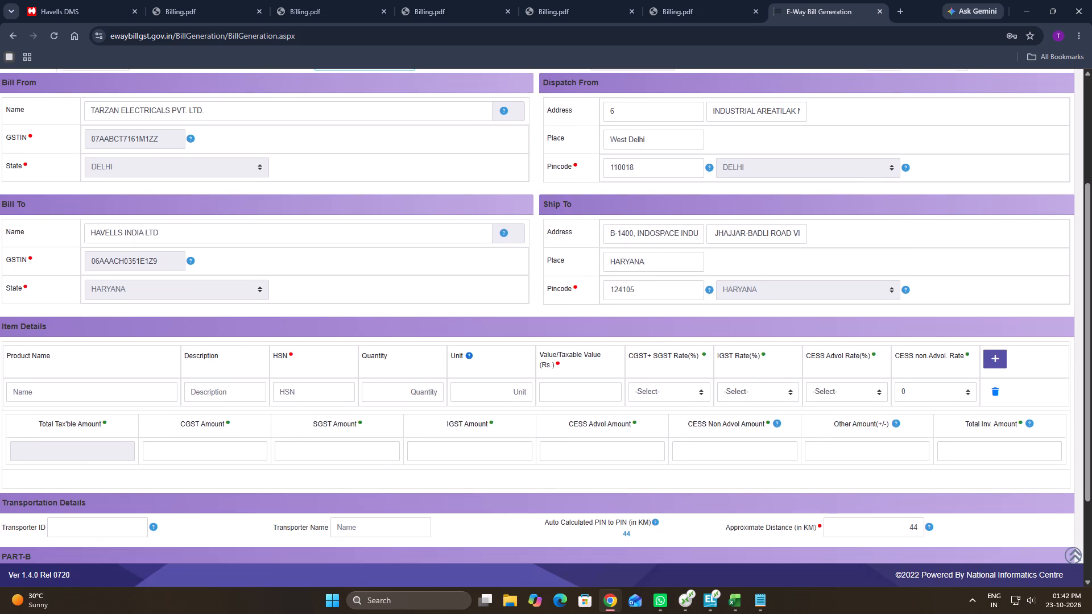
pyautogui.scroll(2, 292, 385)
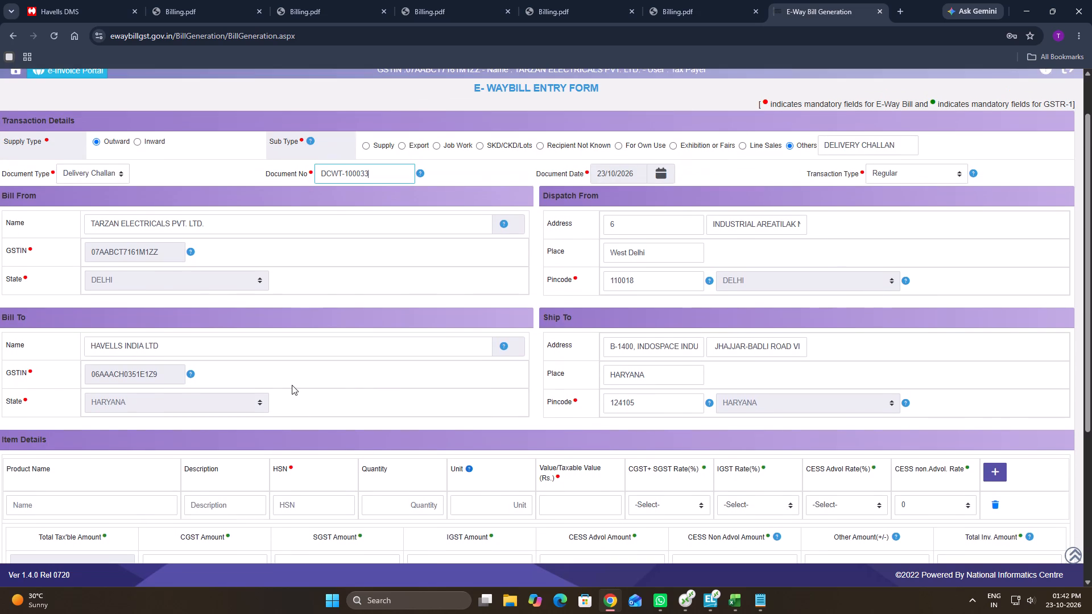
pyautogui.scroll(-1, 292, 385)
pyautogui.click(147, 439)
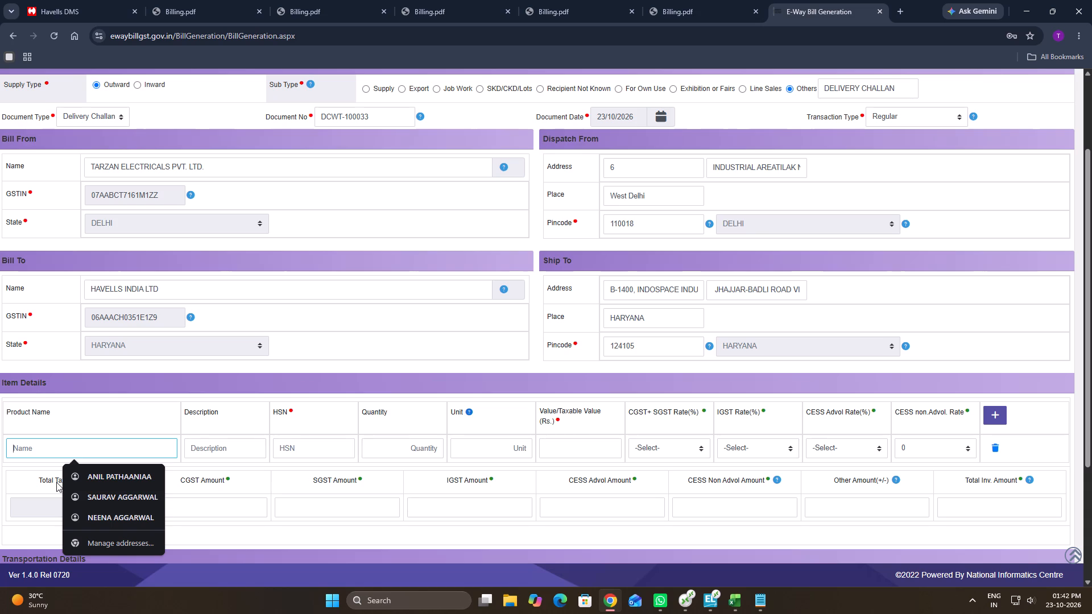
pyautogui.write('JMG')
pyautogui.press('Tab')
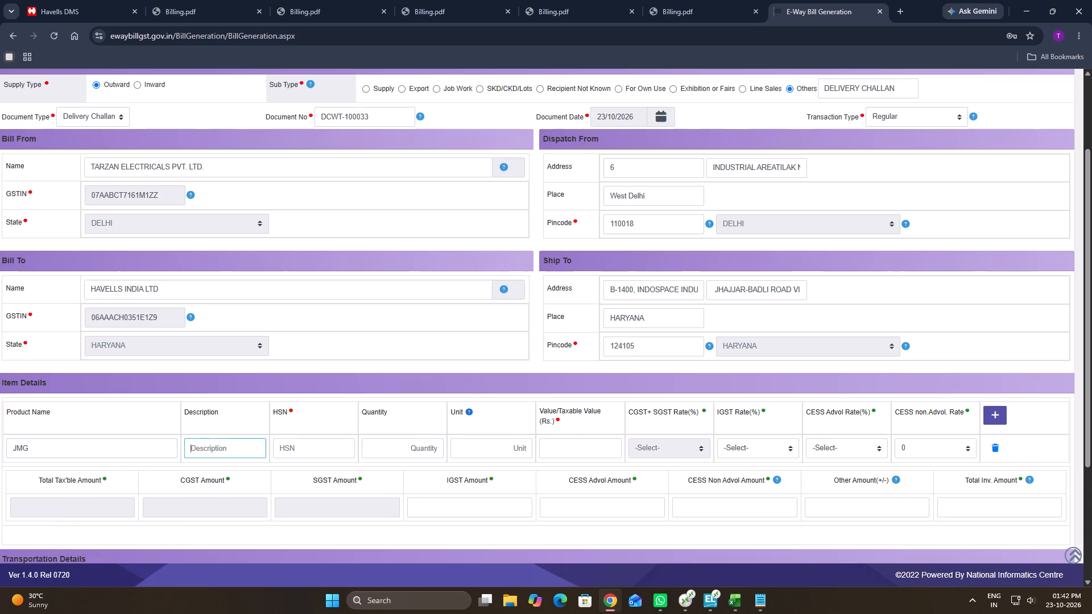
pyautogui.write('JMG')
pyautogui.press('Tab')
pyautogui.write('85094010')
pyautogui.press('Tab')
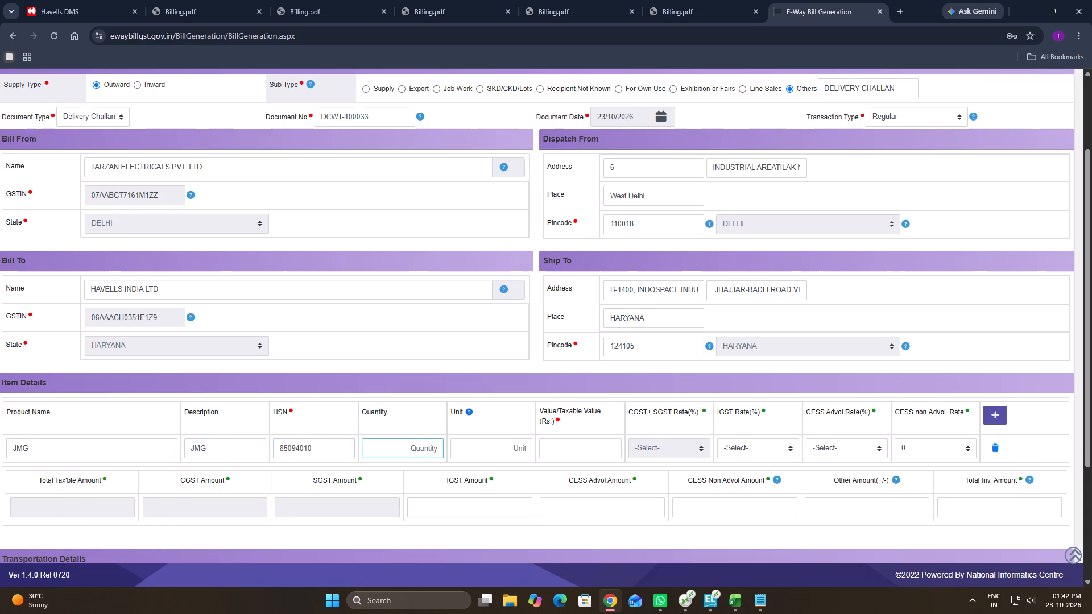
# Set the JMG item's quantity to 2 and its unit to PCS.
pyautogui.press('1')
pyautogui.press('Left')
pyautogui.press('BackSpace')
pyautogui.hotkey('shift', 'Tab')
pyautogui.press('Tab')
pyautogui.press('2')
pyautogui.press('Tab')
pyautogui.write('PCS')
# Set the JMG item's taxable value to 5863.68 and its IGST rate to Not Appl.
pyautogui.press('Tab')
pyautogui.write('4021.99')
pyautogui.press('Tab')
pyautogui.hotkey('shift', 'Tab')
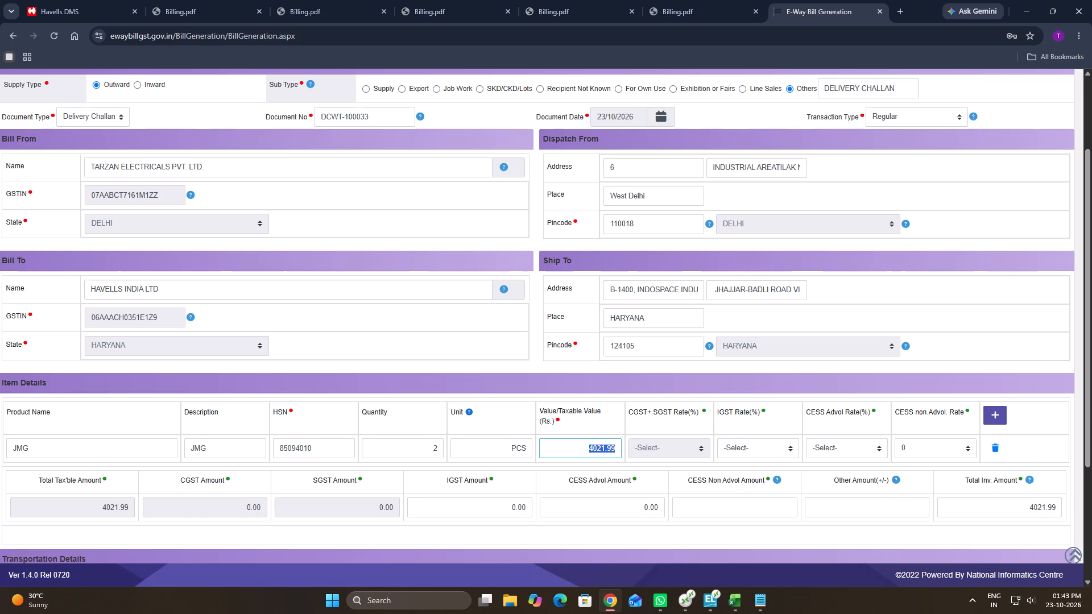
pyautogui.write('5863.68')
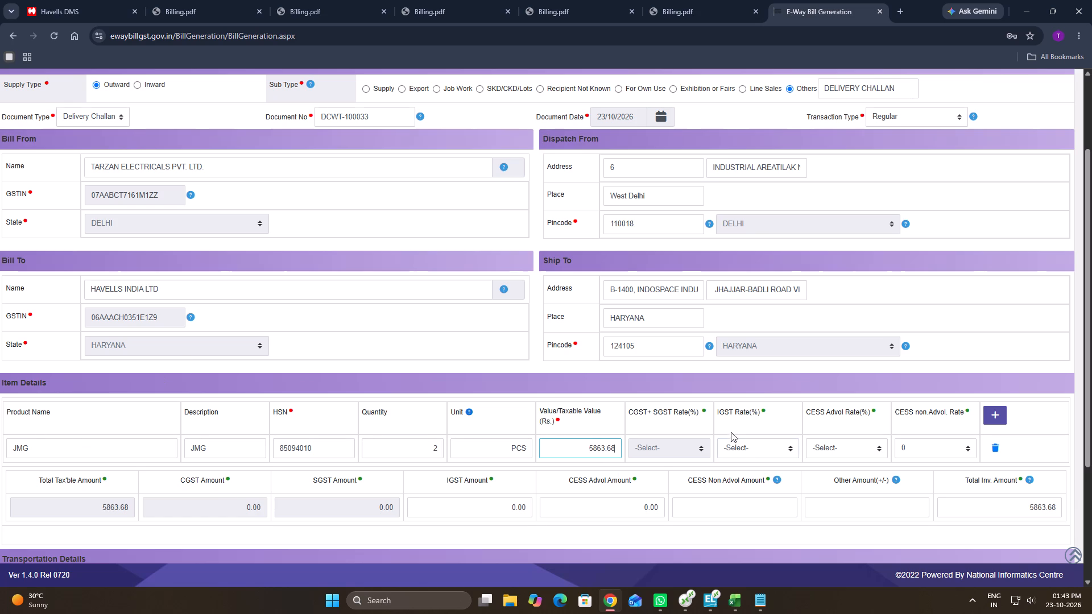
pyautogui.click(742, 451)
pyautogui.click(749, 432)
# Add a second item row with product name COOLER, description COOLER and HSN 84796000.
pyautogui.click(1001, 418)
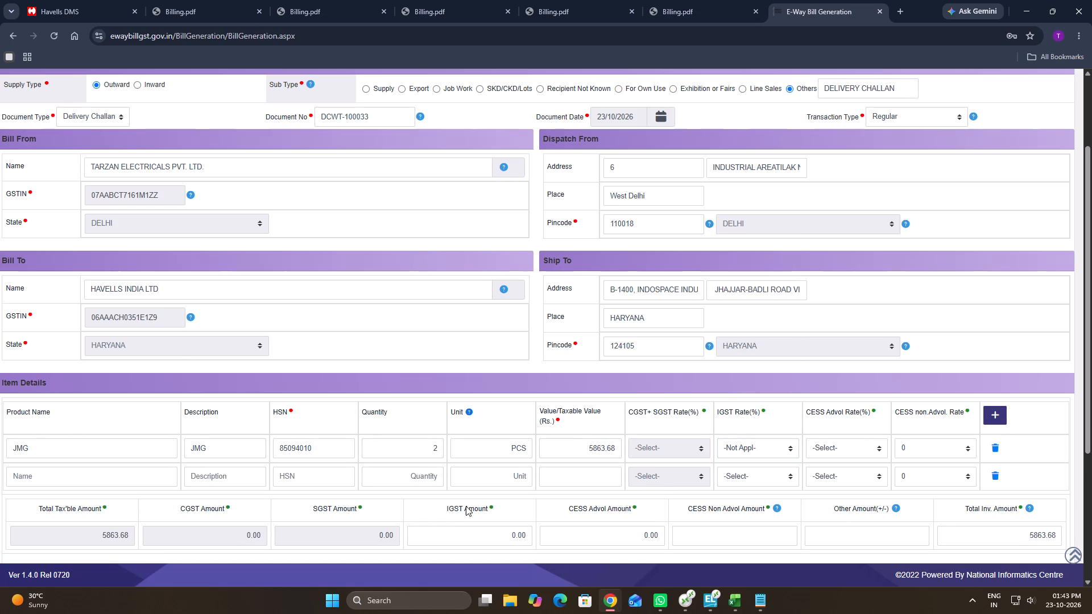
pyautogui.click(125, 476)
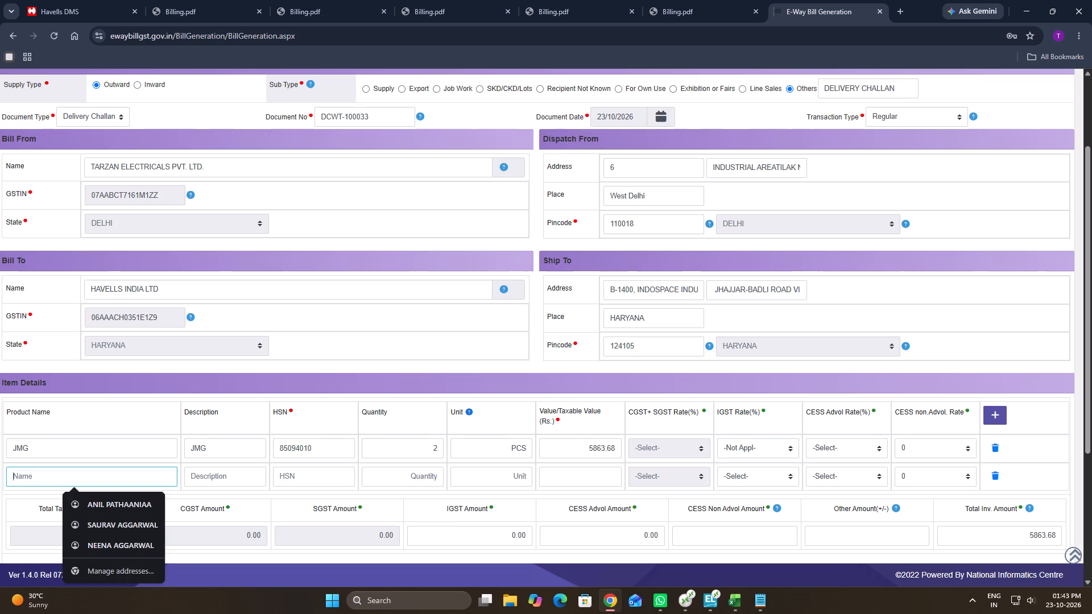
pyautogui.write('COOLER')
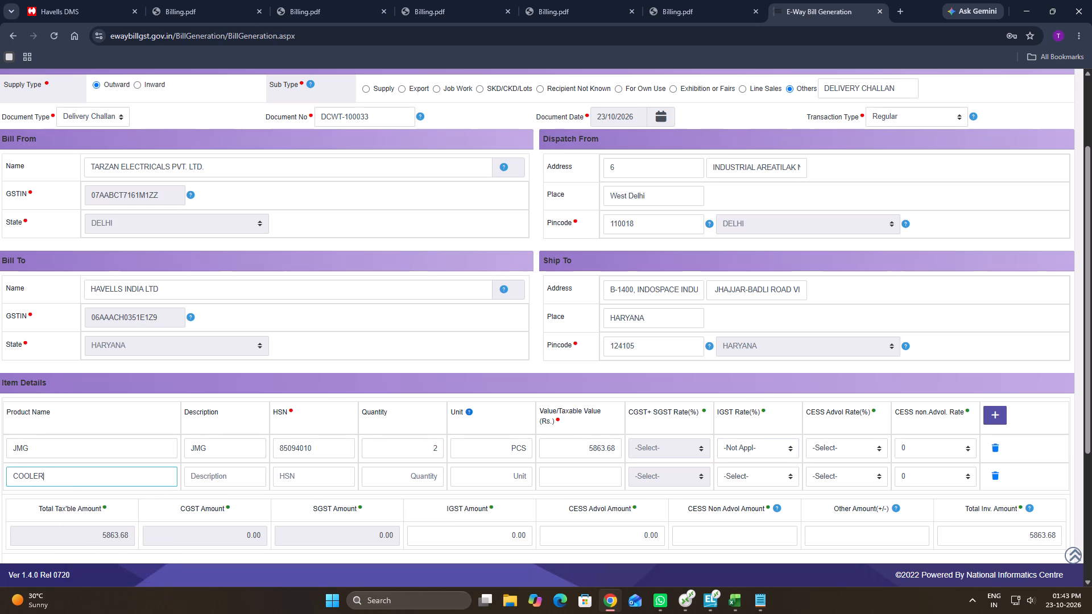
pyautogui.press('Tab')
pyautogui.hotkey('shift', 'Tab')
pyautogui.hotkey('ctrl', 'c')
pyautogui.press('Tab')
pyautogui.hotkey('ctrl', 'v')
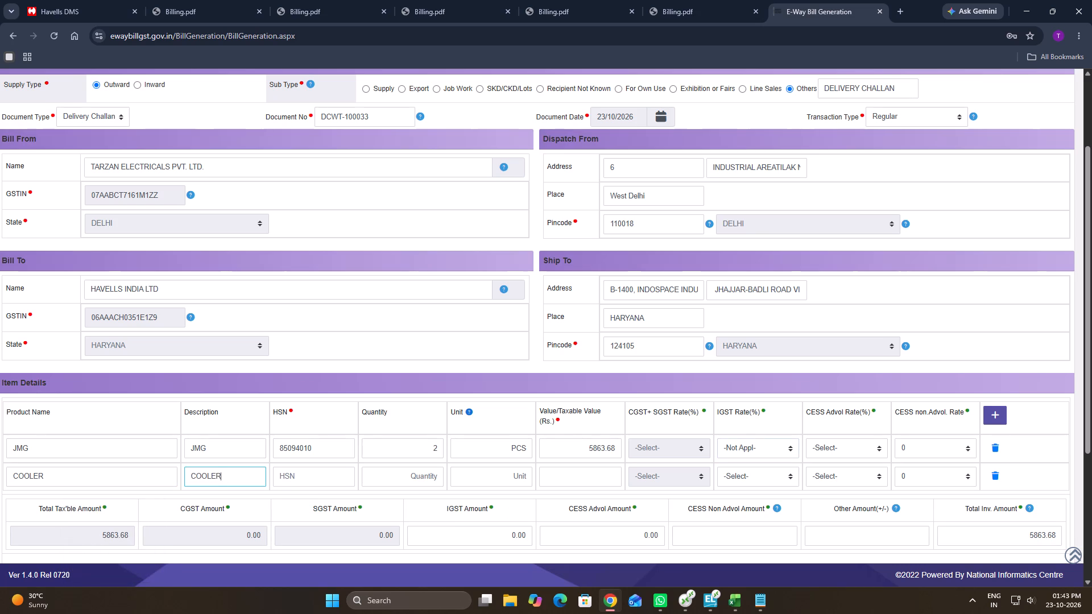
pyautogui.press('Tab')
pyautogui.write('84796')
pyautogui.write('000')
# Give the COOLER item quantity 1, unit PCS and taxable value 8990.92.
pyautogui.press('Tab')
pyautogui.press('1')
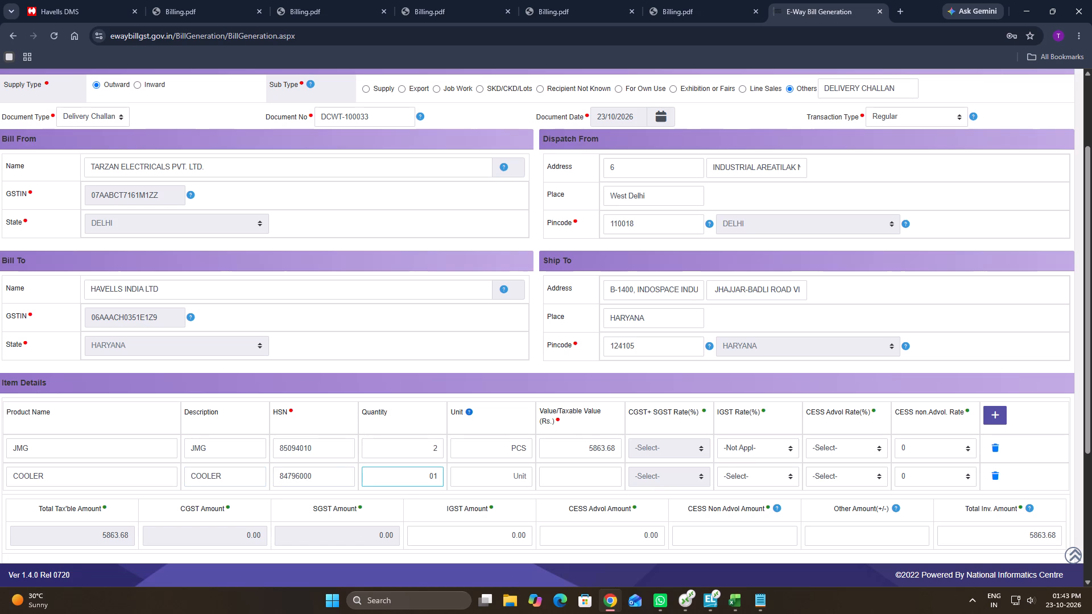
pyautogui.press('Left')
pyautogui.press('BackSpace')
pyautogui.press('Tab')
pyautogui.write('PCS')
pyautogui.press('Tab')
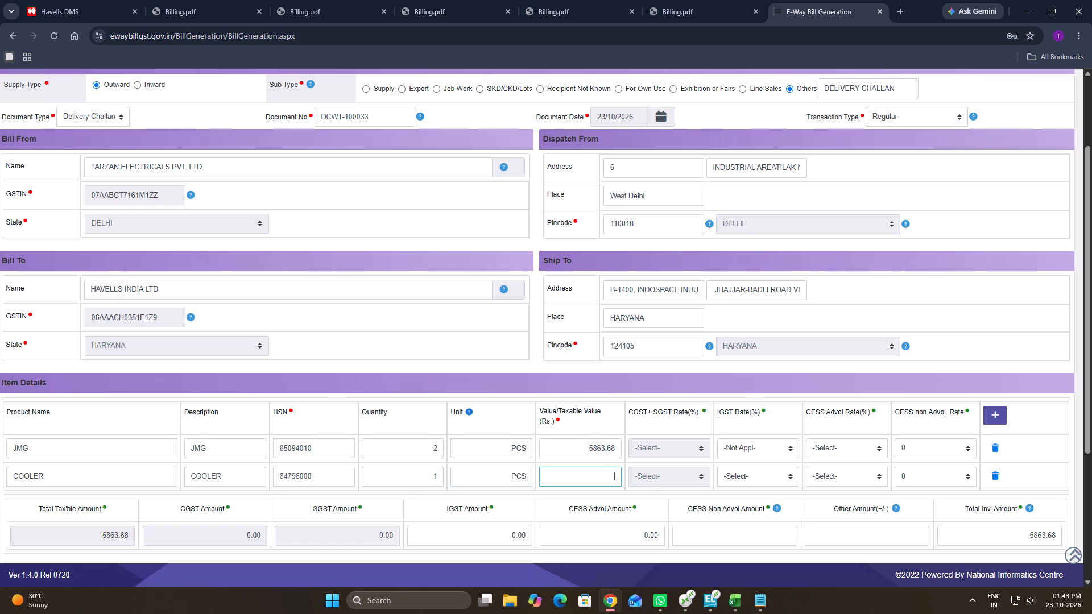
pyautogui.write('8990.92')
# Set the COOLER item's IGST rate to Not Appl.
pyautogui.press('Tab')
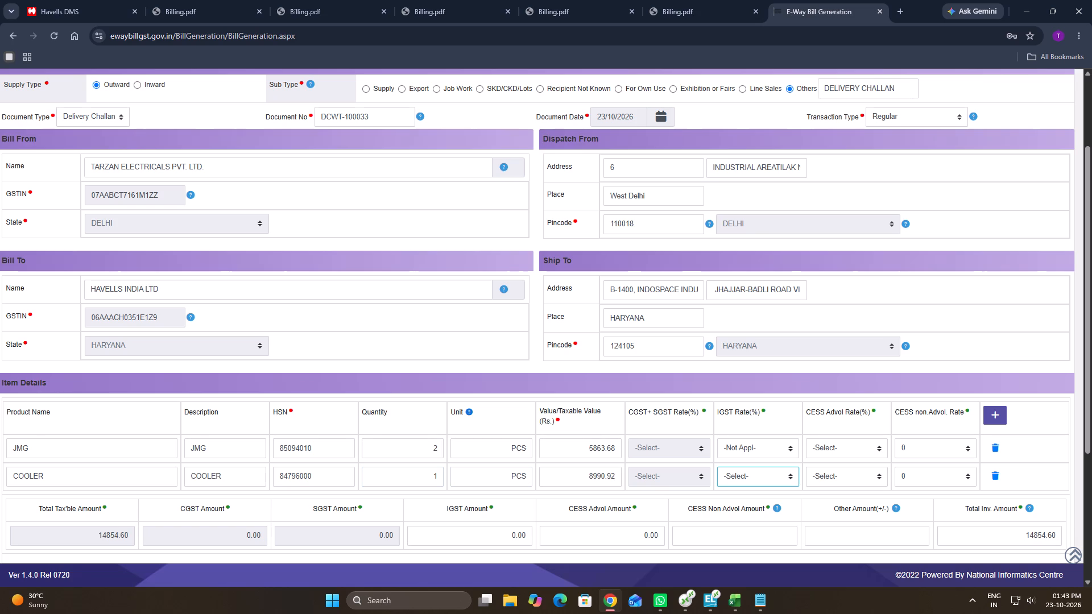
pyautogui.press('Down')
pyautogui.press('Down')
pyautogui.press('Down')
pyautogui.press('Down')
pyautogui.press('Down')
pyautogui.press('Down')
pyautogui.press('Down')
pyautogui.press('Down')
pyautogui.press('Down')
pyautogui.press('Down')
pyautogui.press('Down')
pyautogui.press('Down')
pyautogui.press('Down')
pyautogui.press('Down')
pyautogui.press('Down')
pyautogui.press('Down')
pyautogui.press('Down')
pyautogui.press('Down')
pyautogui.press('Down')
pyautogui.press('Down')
# Add a third item row with product name GEYSER, description GEYSER and HSN 85161000.
pyautogui.click(987, 418)
pyautogui.click(110, 507)
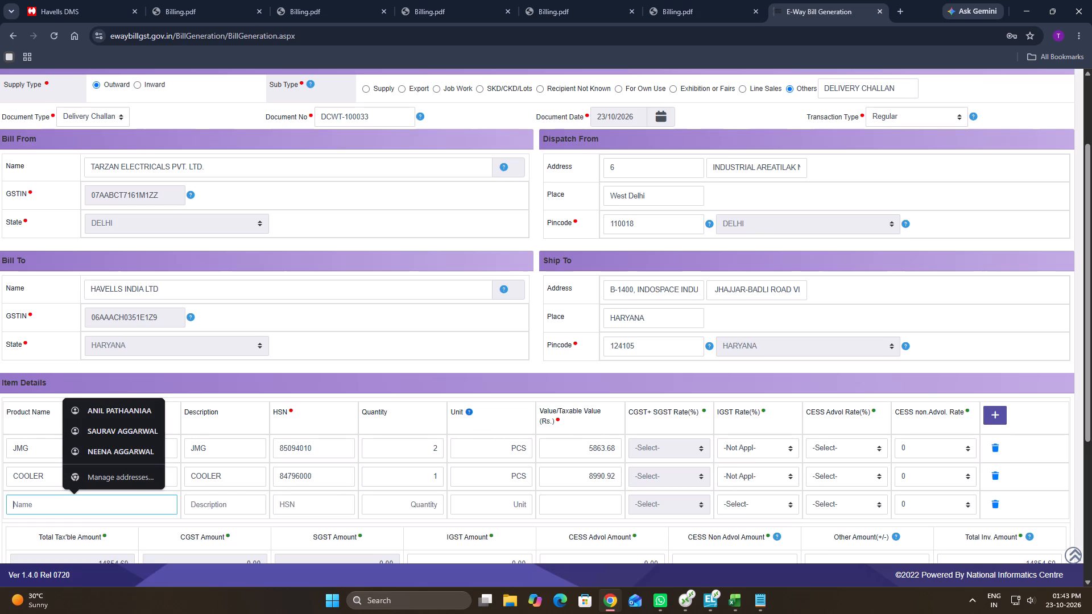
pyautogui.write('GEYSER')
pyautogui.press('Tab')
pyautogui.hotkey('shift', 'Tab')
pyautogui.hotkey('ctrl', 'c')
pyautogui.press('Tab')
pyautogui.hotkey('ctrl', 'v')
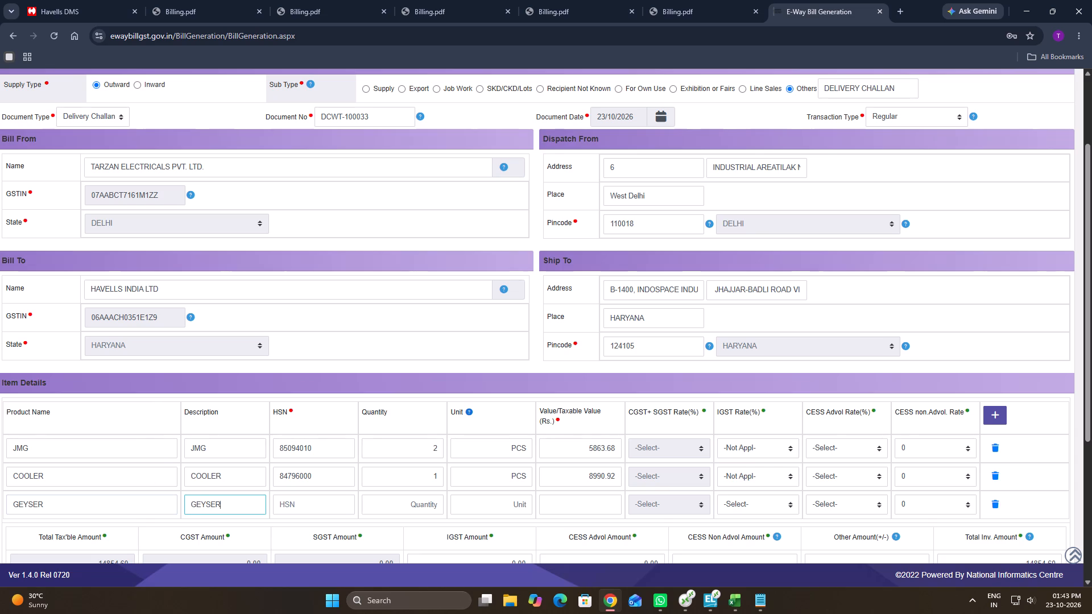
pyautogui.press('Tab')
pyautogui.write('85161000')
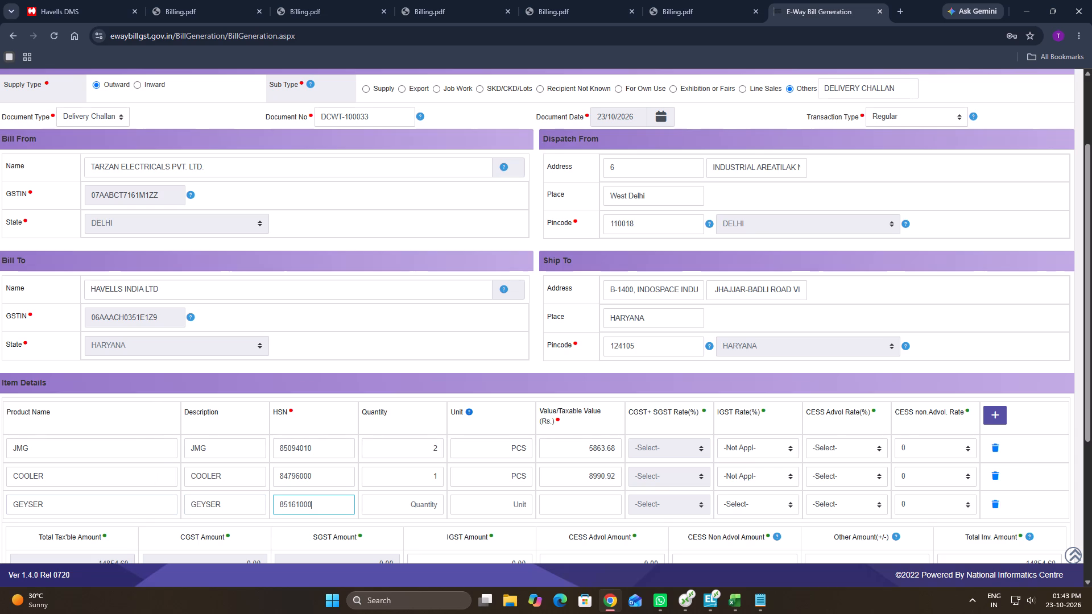
# Give the GEYSER item quantity 3, unit PCS and taxable value 7111.40.
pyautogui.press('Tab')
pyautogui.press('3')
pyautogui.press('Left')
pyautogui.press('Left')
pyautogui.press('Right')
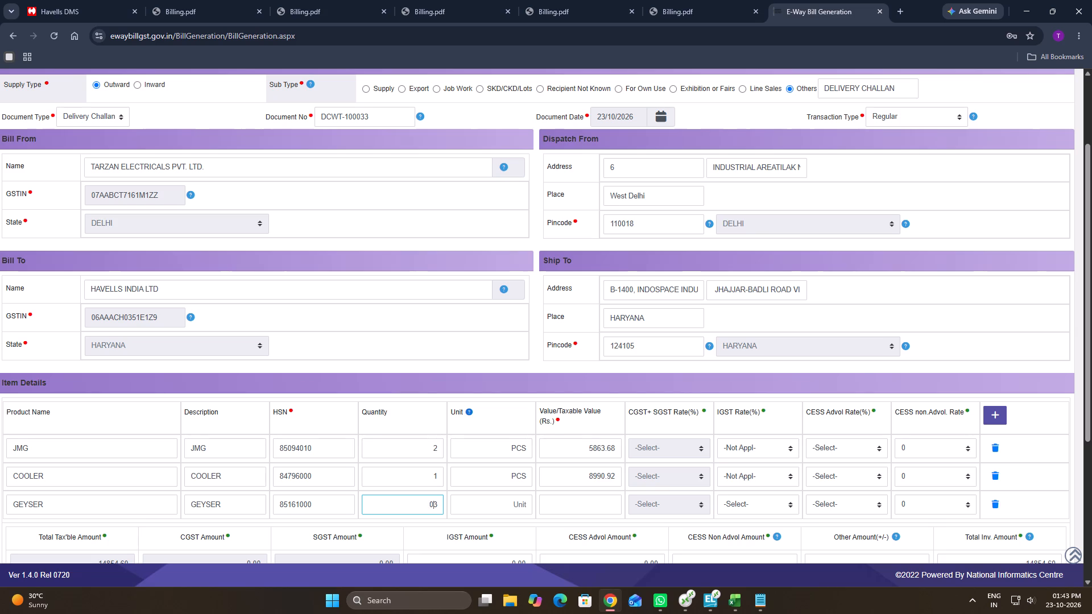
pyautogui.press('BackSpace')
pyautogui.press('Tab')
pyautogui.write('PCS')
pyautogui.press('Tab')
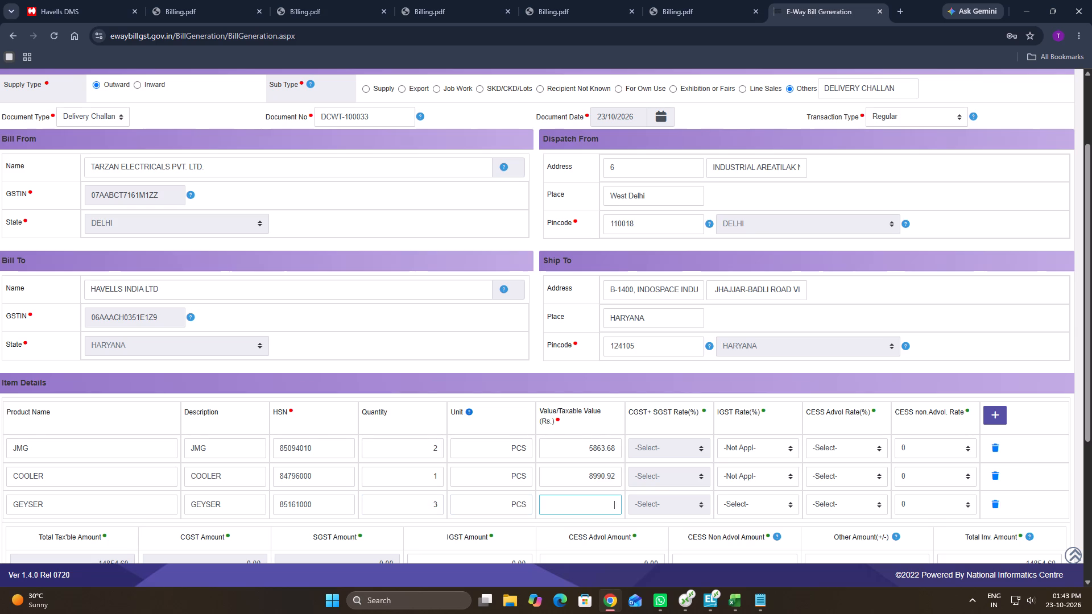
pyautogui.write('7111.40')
# Set the GEYSER item's IGST rate to Not Appl.
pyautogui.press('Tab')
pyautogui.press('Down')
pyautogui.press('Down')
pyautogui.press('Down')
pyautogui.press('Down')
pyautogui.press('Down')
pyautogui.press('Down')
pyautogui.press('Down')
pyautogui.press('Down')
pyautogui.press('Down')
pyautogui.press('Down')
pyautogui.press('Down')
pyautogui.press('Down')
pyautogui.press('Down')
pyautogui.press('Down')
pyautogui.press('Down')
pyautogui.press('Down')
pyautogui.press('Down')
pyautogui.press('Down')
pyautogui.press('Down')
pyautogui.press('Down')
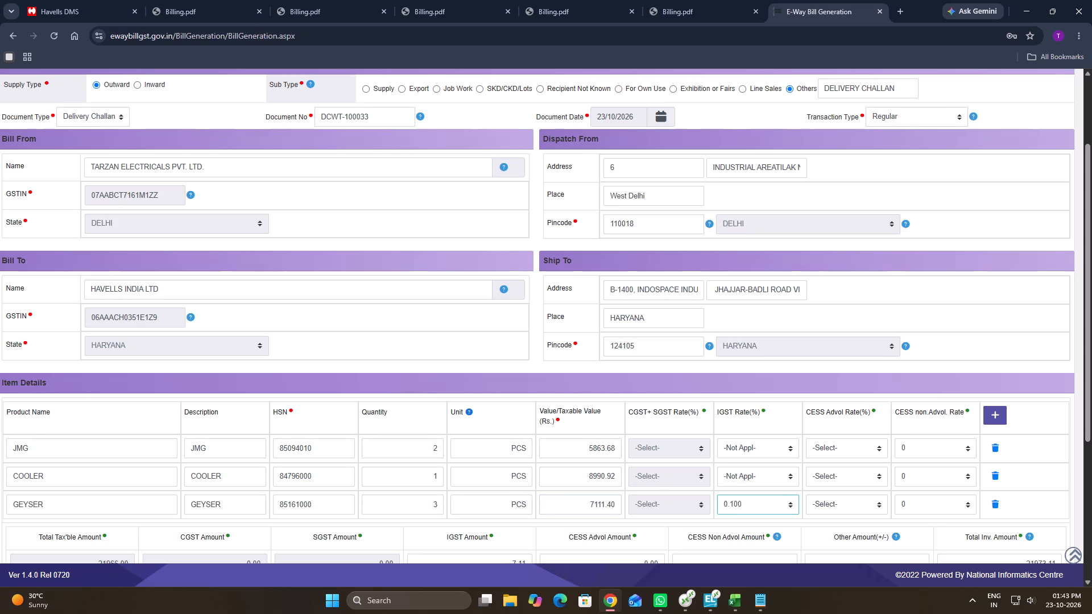
# Open the Other Amount value in the item totals for editing.
pyautogui.scroll(-2, 495, 325)
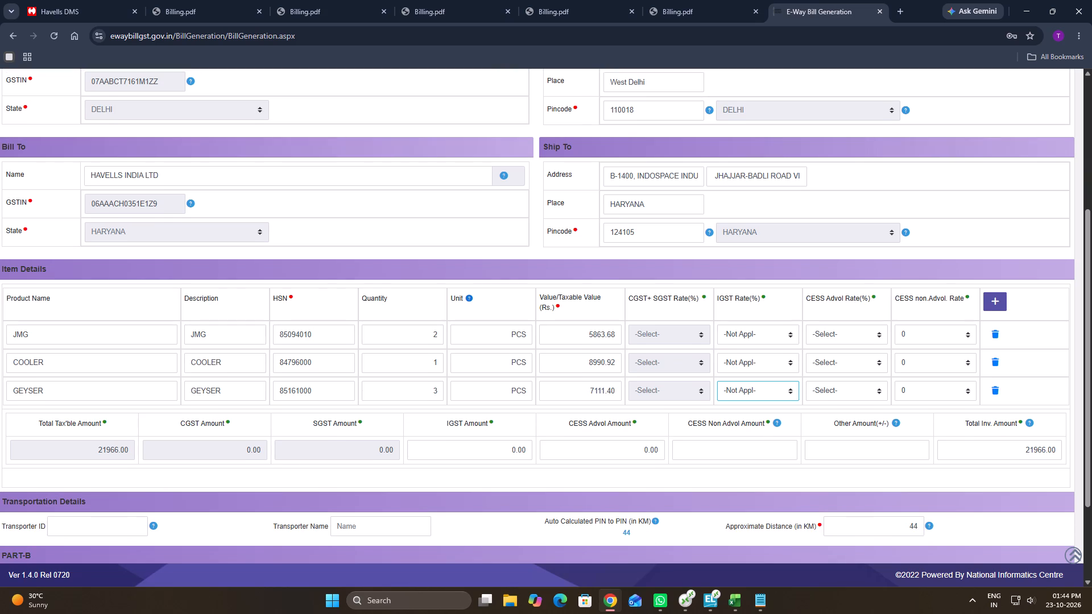
pyautogui.click(868, 459)
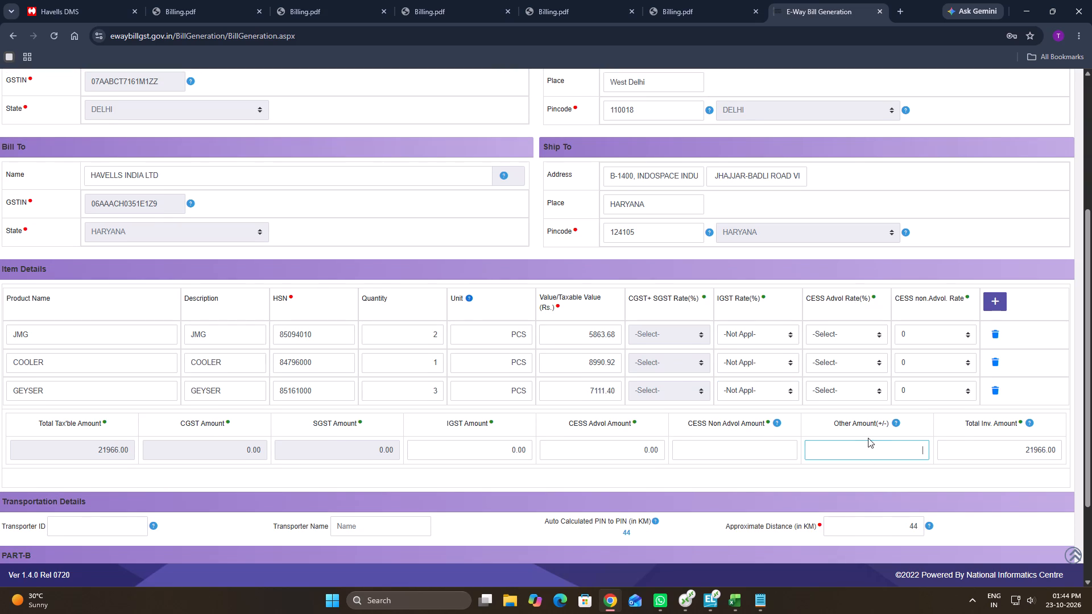
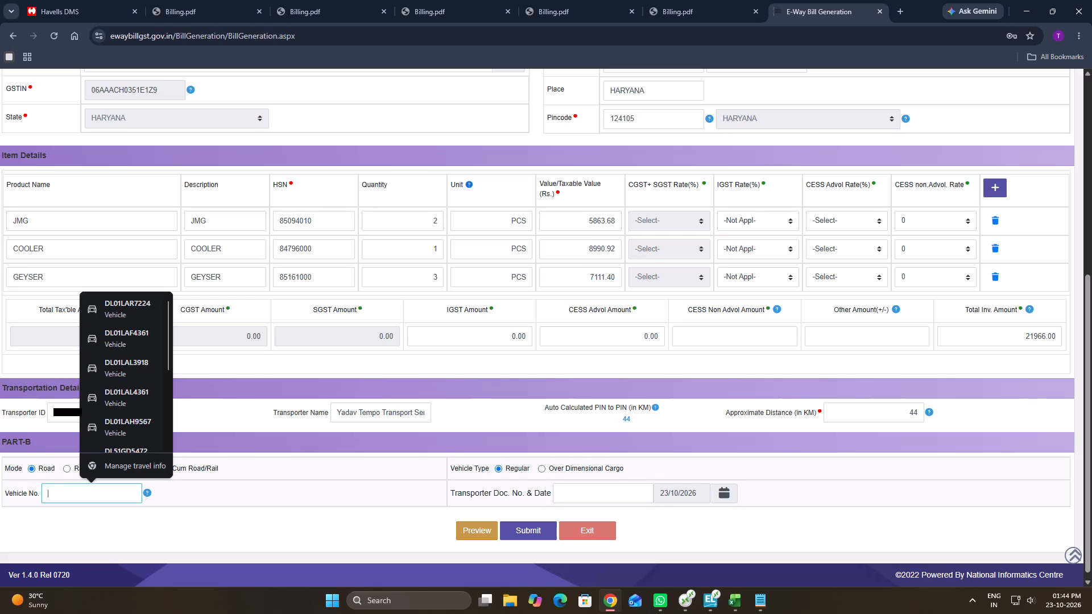
pyautogui.press('d')
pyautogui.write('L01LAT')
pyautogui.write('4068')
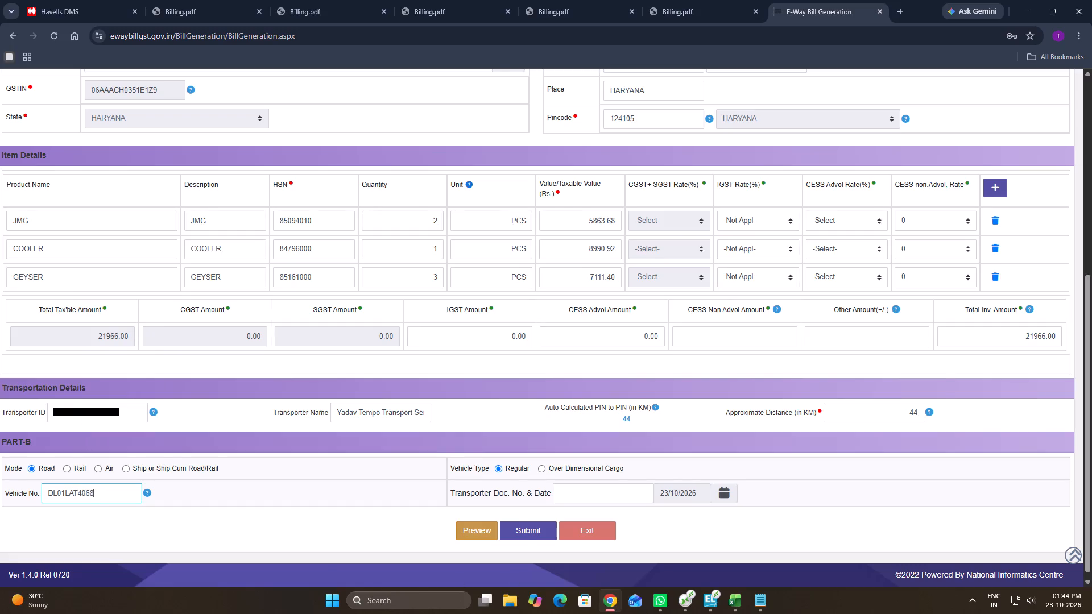
pyautogui.click(565, 496)
pyautogui.moveTo(598, 370); pyautogui.dragTo(601, 375)
pyautogui.click(605, 392)
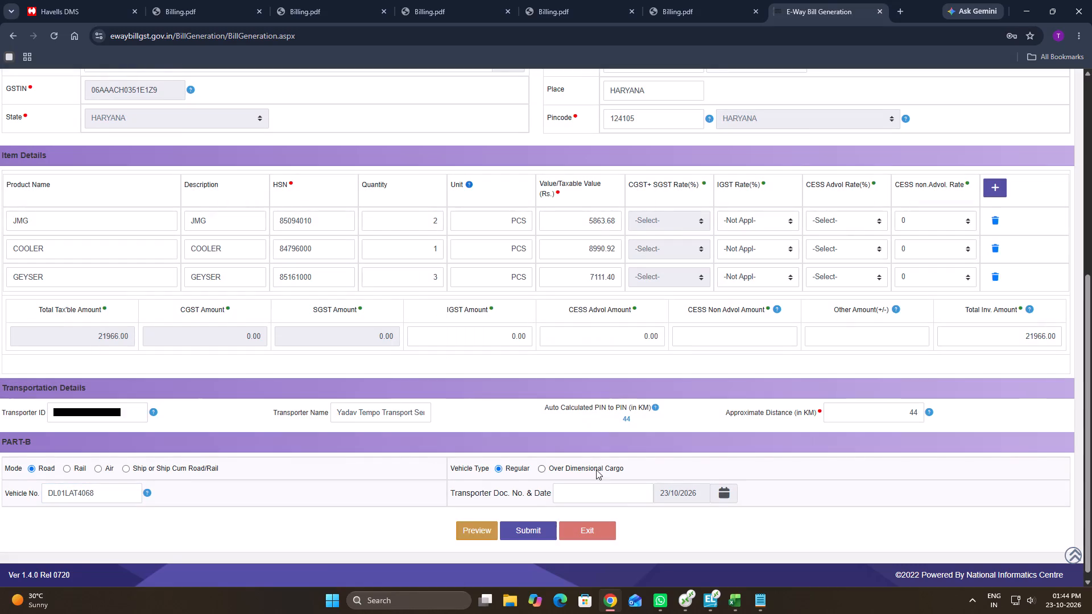
pyautogui.click(594, 484)
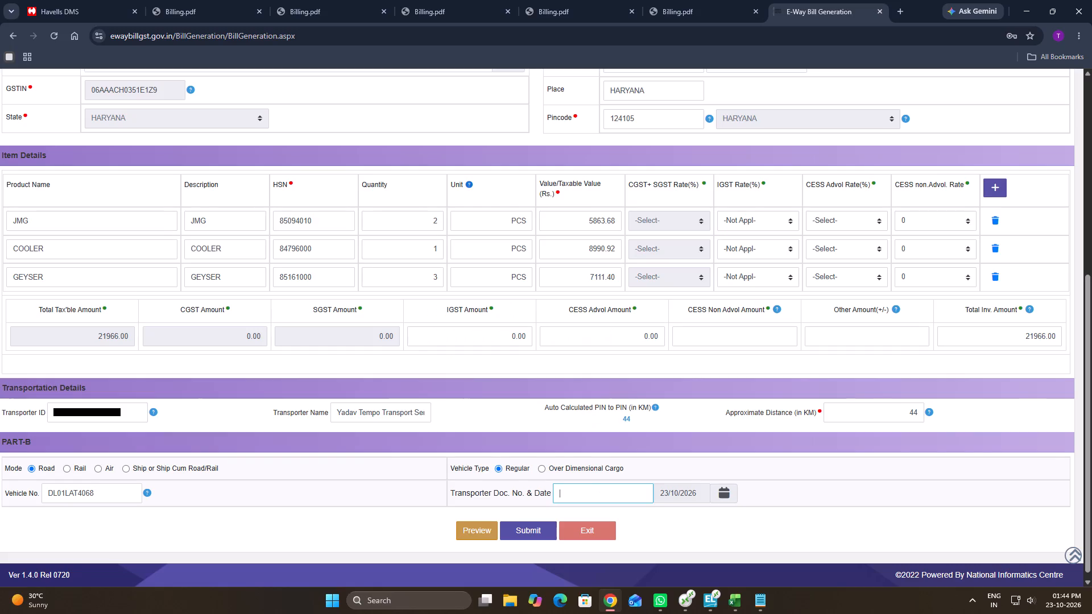
pyautogui.write('10388')
# Check the completed entry form and its e-way bill preview, continuing without the optional GSTR-1 fields, and return to the form.
pyautogui.scroll(6, 675, 470)
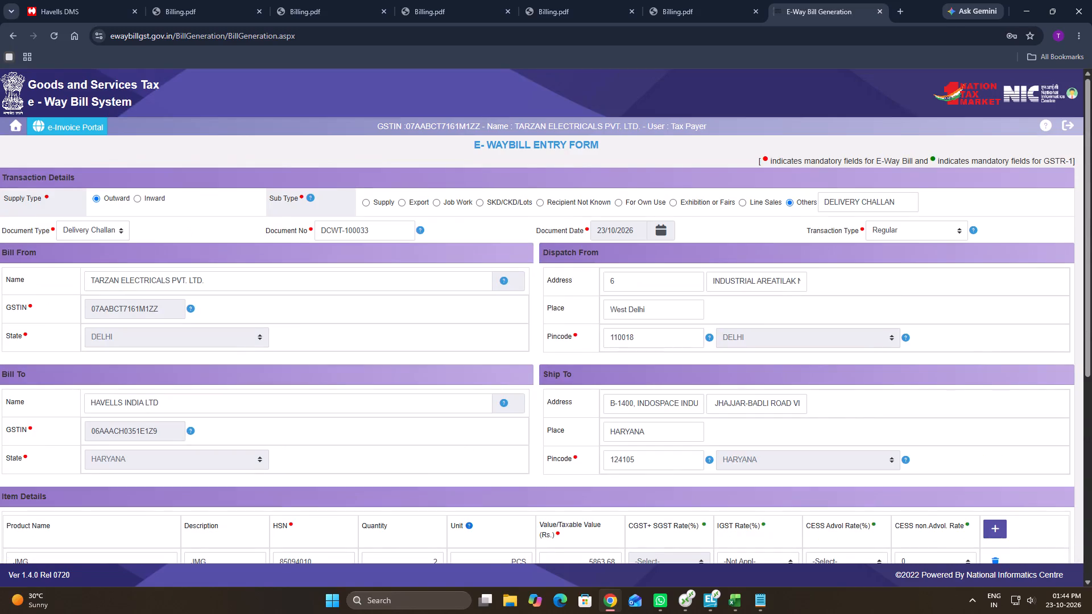
pyautogui.scroll(-9, 675, 470)
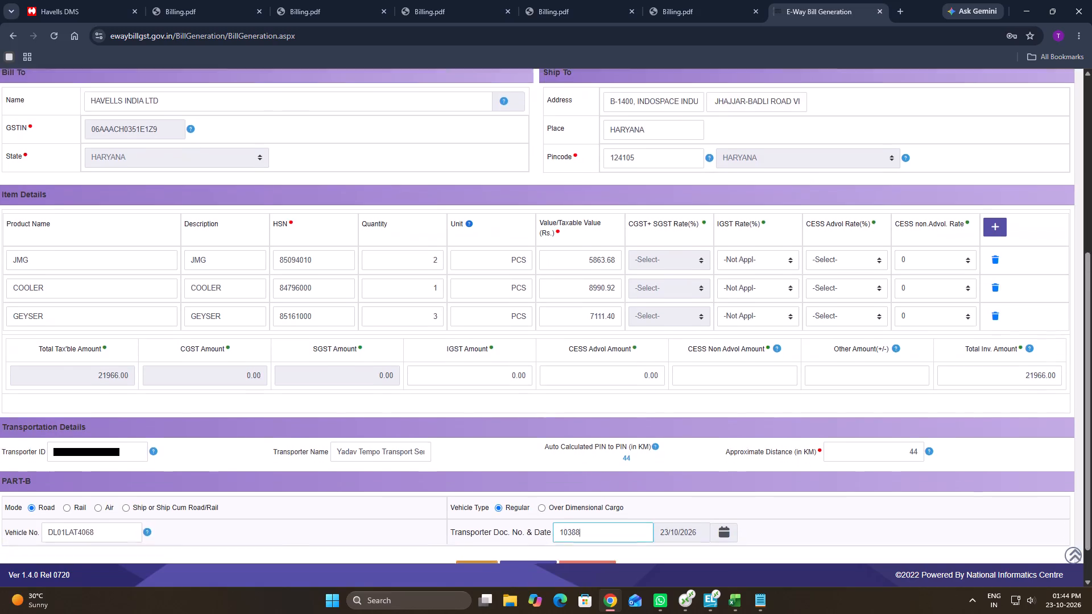
pyautogui.click(493, 530)
pyautogui.click(594, 126)
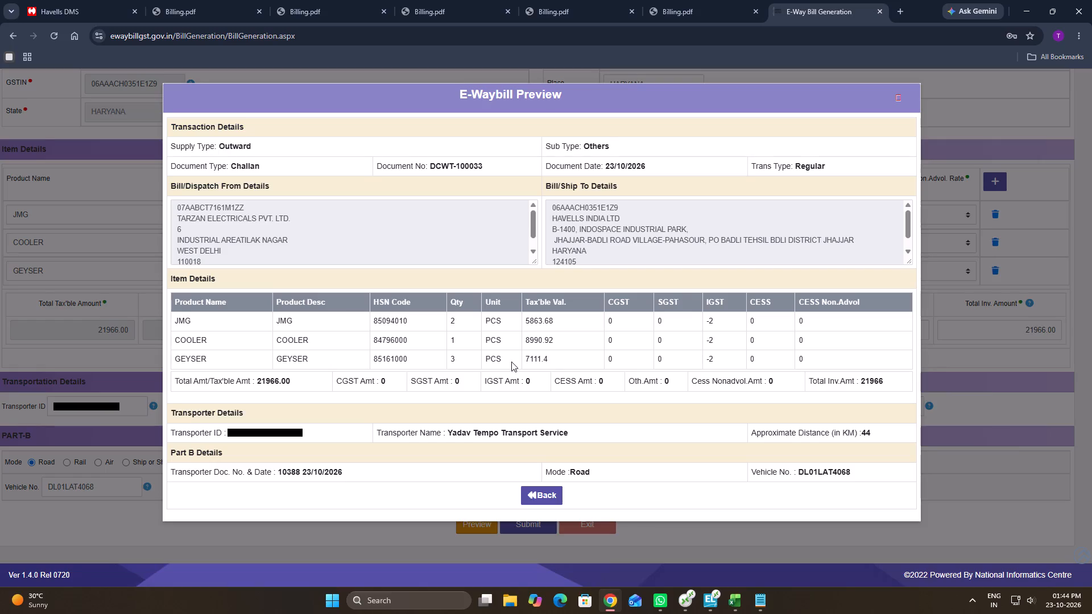
pyautogui.scroll(-1, 511, 362)
pyautogui.click(539, 502)
# Submit the e-way bill for challan DCWT-100033, agreeing to continue without the unfilled GSTR-1 fields.
pyautogui.click(525, 528)
pyautogui.click(585, 126)
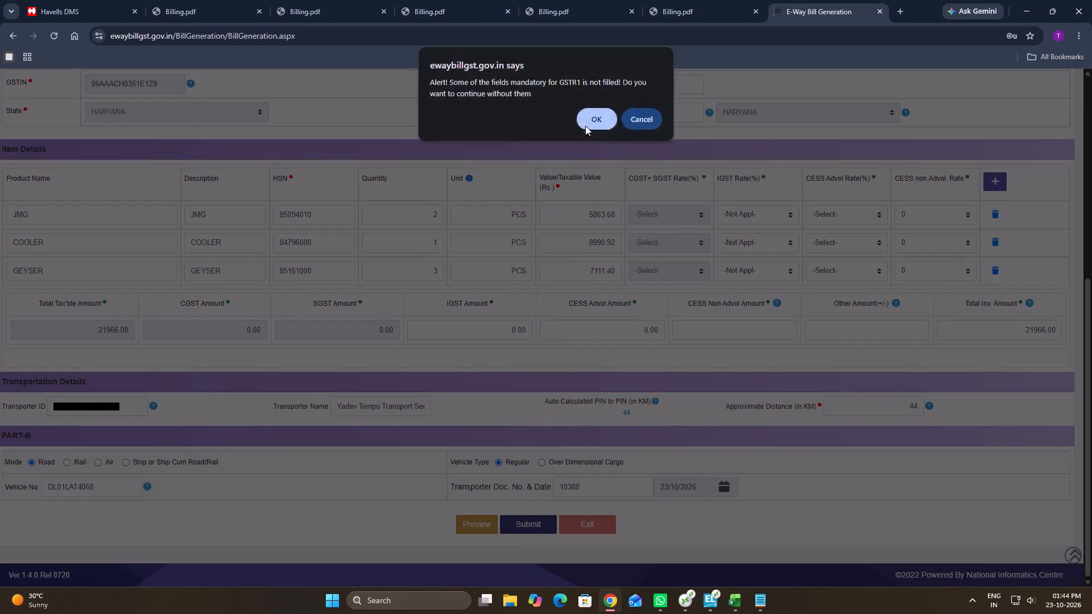
pyautogui.click(581, 130)
# Print two copies of the generated e-way bill in its standard, non-detailed form.
pyautogui.scroll(-6, 569, 334)
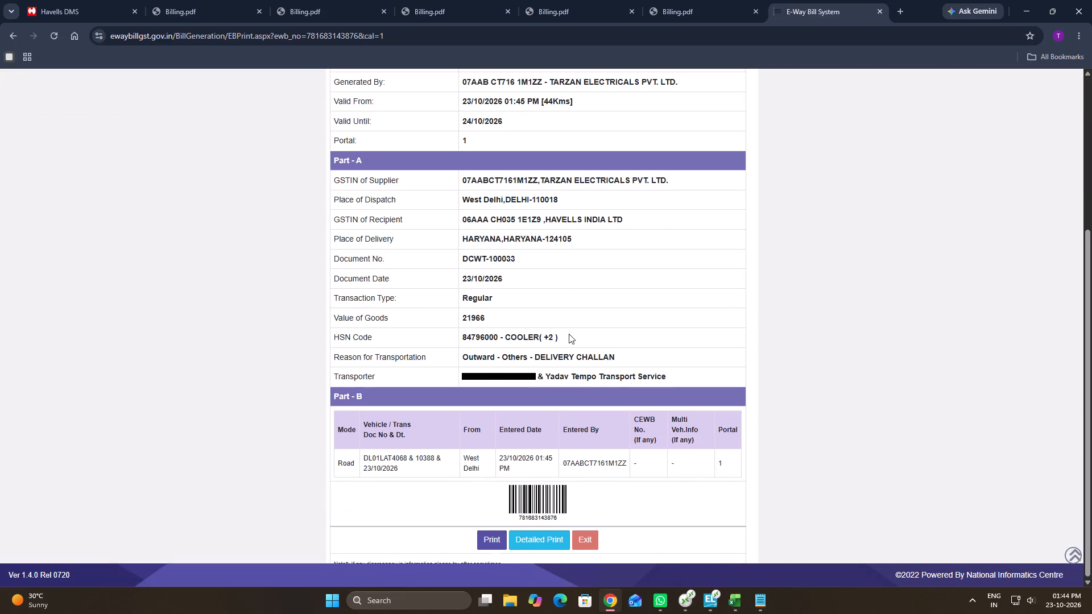
pyautogui.scroll(-3, 569, 334)
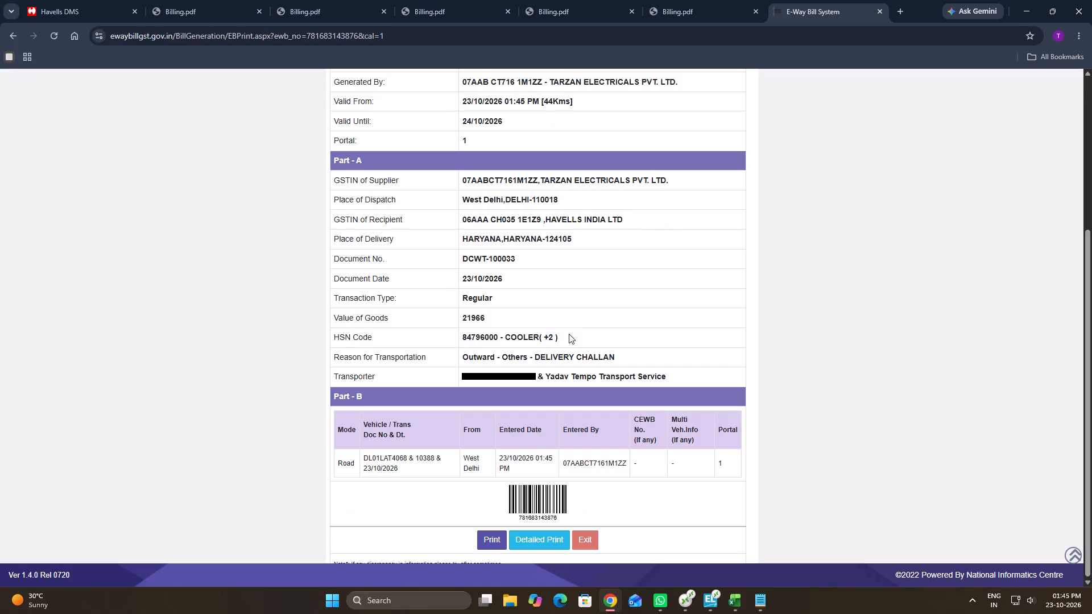
pyautogui.scroll(-3, 569, 334)
pyautogui.click(490, 545)
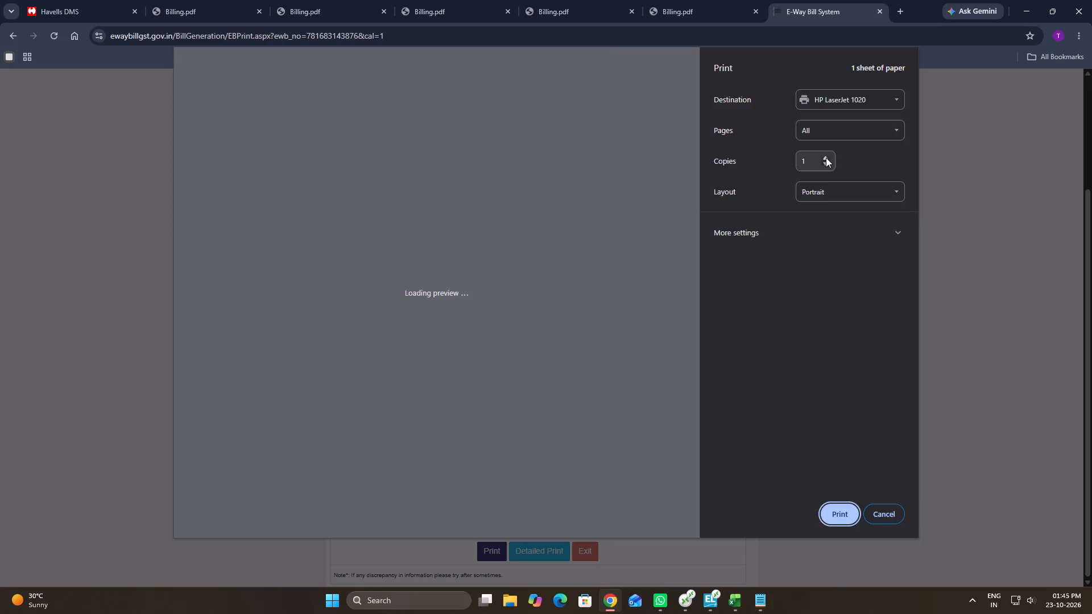
pyautogui.click(826, 157)
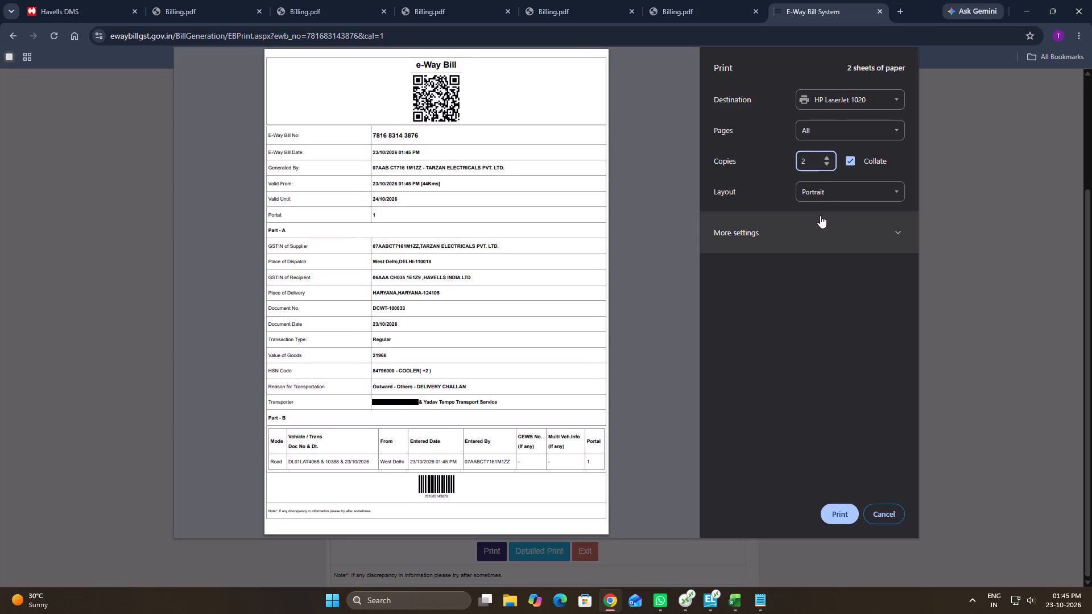
pyautogui.click(839, 516)
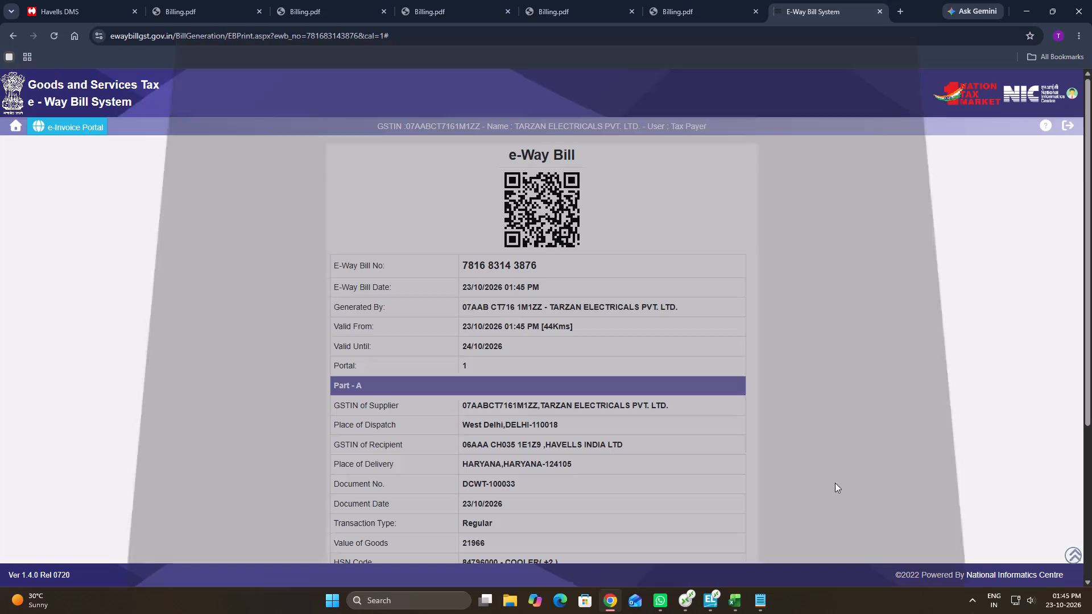
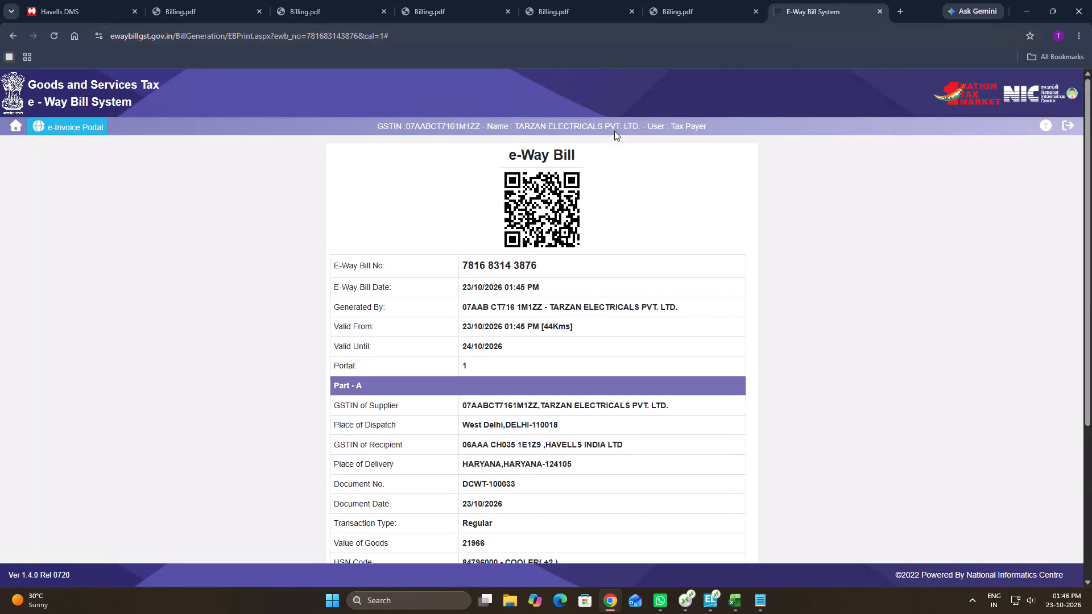
# Exit the printed e-way bill view and open a blank e-way bill entry form.
pyautogui.scroll(-9, 524, 260)
pyautogui.click(584, 543)
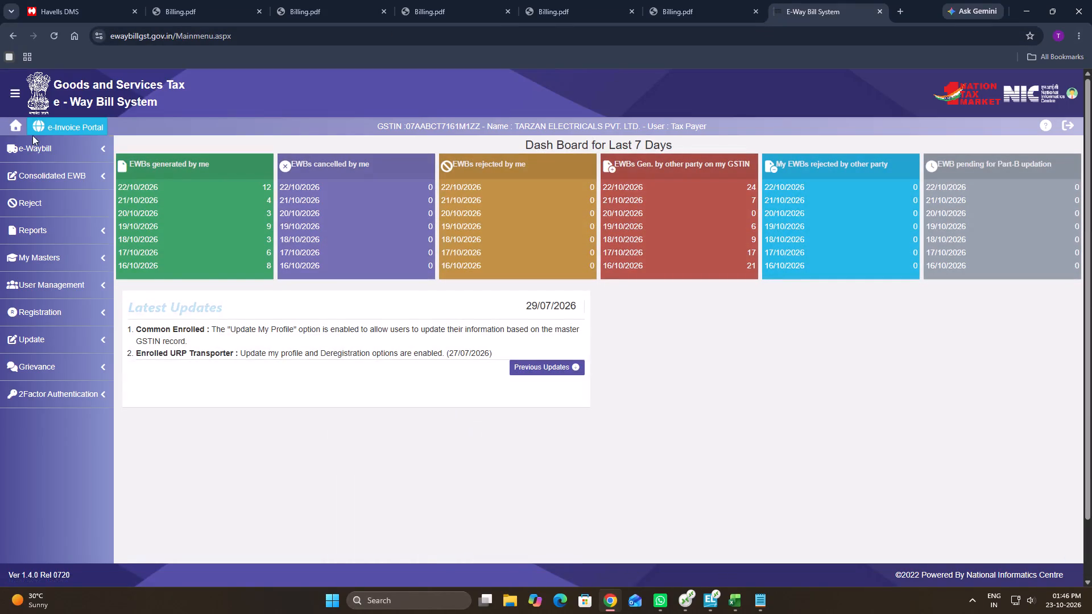
pyautogui.click(65, 156)
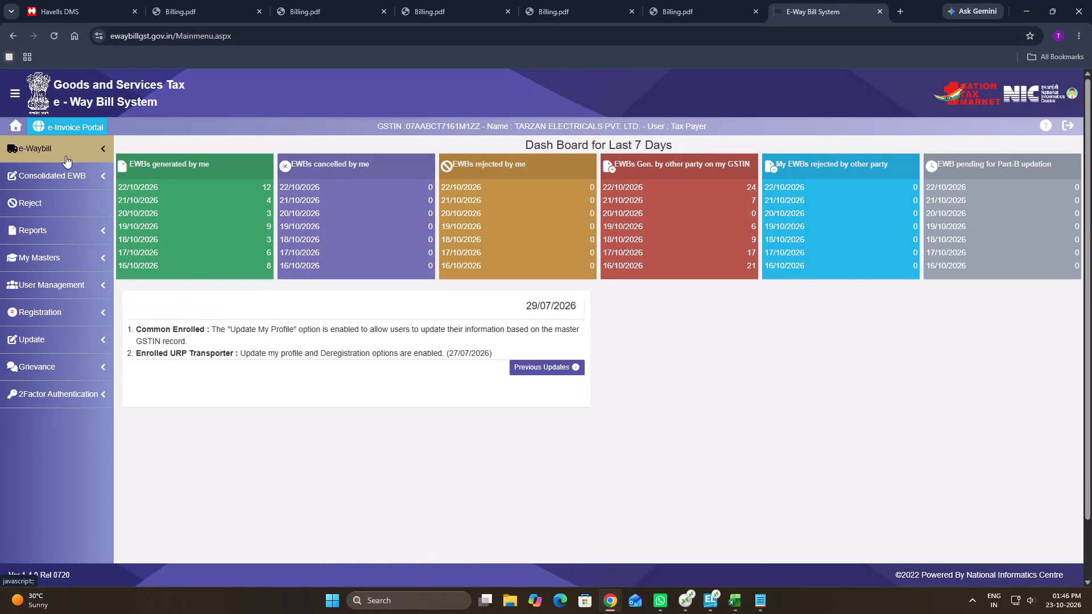
pyautogui.click(61, 168)
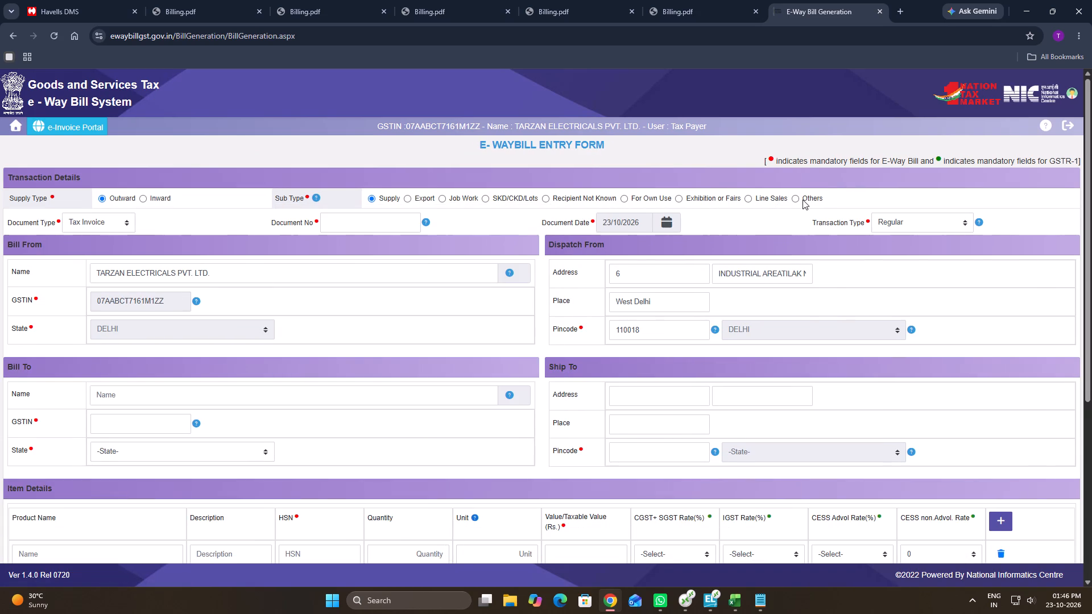
# Set the sub type to Others, specified as DELIVERY CHALLAN, and enter document number DCWT-100034.
pyautogui.click(793, 200)
pyautogui.click(866, 202)
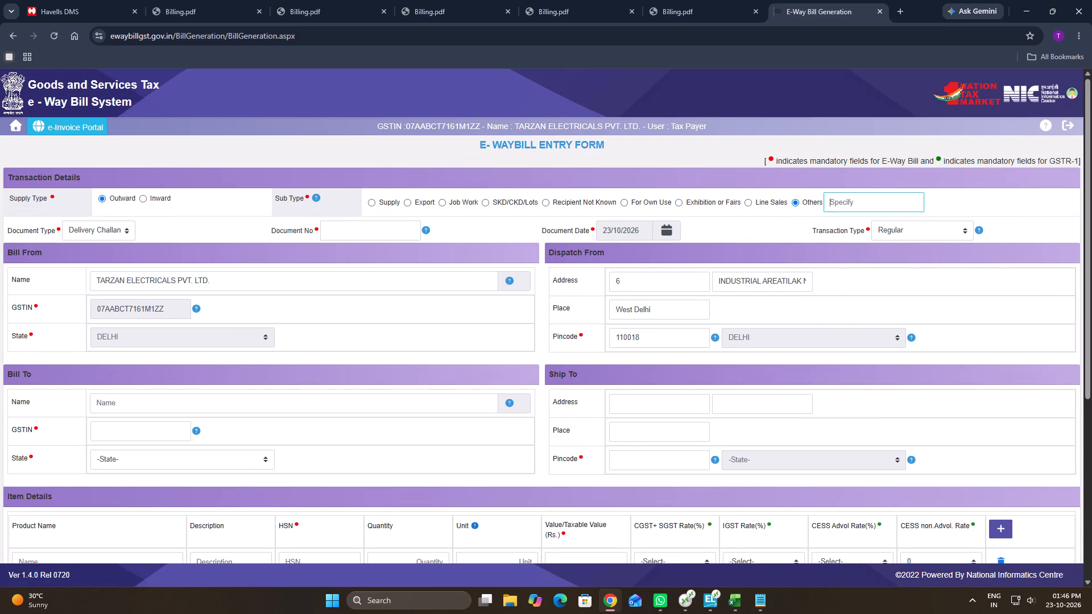
pyautogui.write('DELIVERY CHALLAN')
pyautogui.click(363, 234)
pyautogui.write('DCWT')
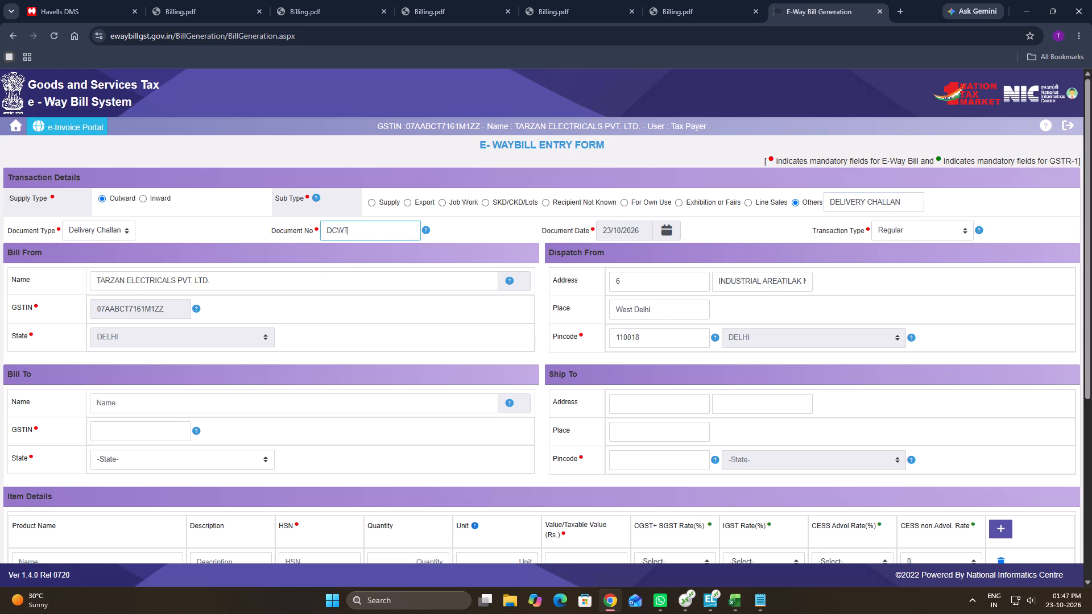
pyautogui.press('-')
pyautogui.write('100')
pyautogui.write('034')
# Fill in the Bill To GSTIN for Havells India by copying it from the GST DETAILS JHAJJAR.txt note.
pyautogui.click(152, 429)
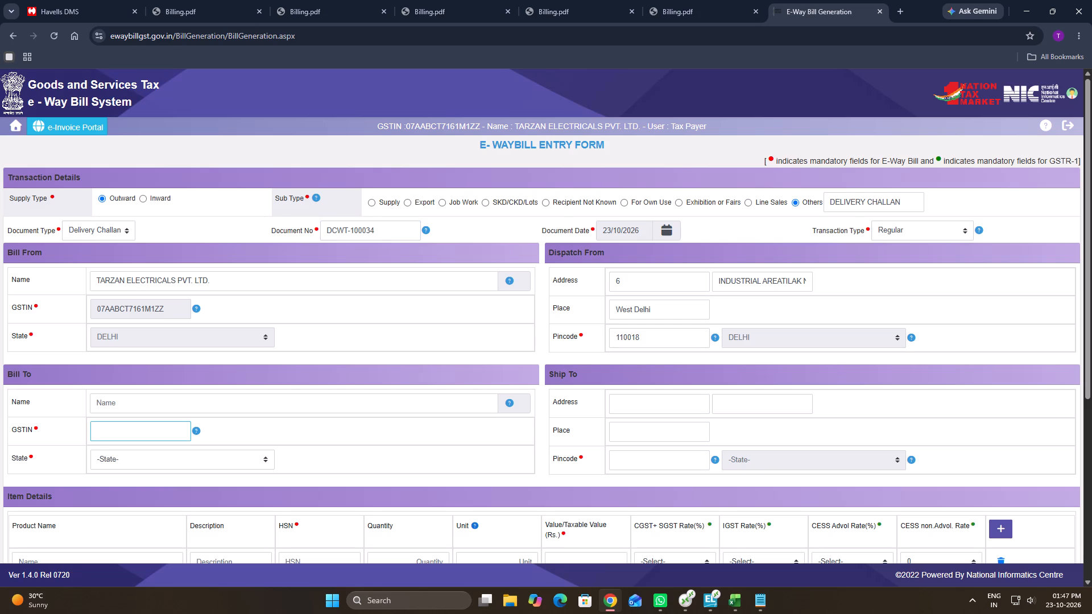
pyautogui.hotkey('alt', 'Tab')
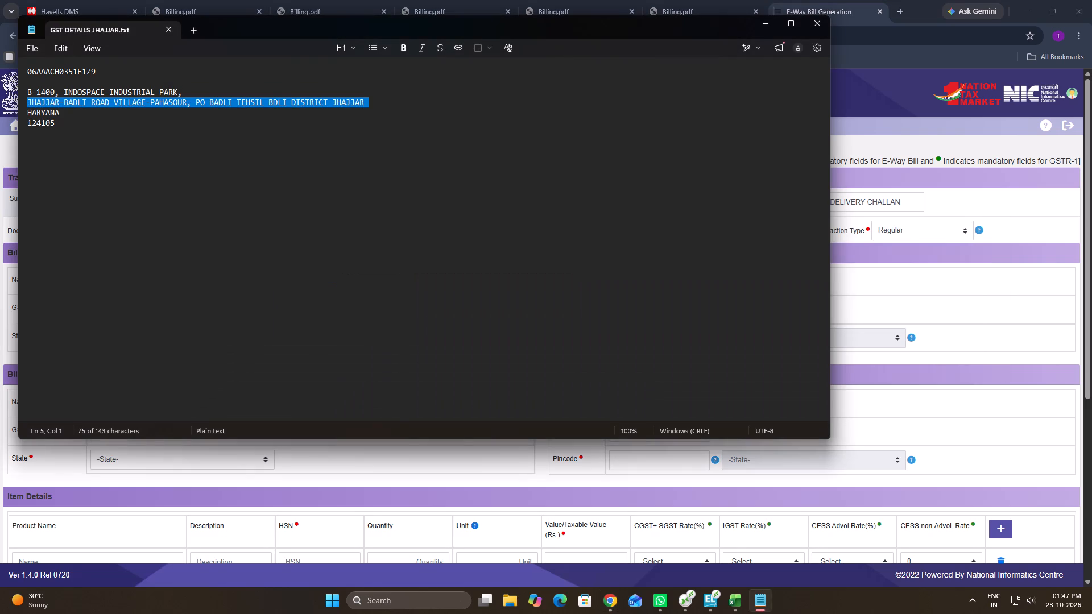
pyautogui.doubleClick(72, 74)
pyautogui.hotkey('ctrl', 'c')
pyautogui.hotkey('alt', 'Tab')
pyautogui.hotkey('ctrl', 'v')
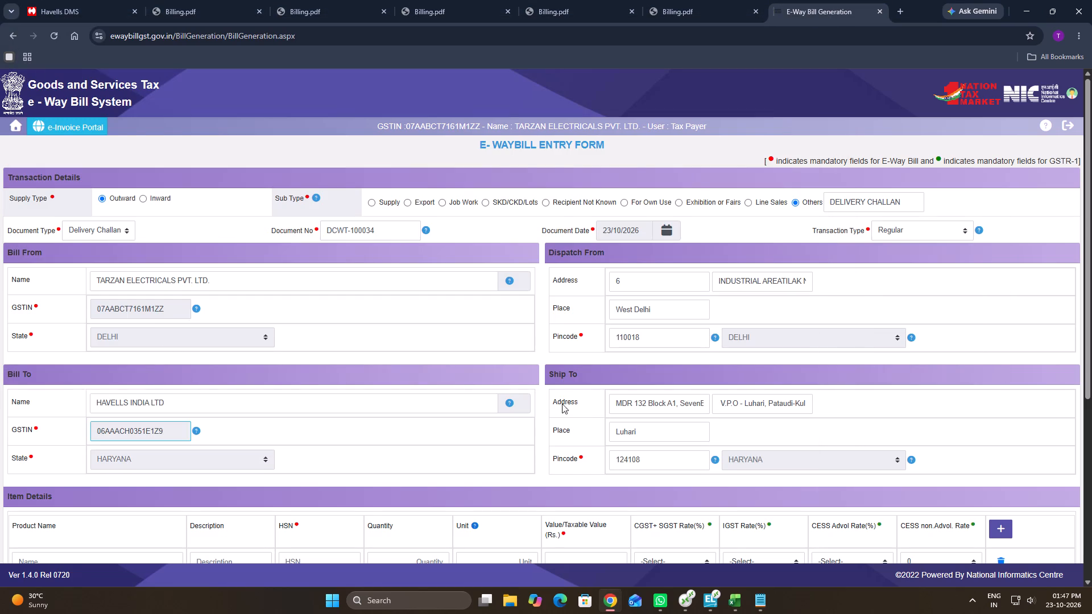
# Replace both Ship To address fields with the two address lines from the GST DETAILS JHAJJAR.txt note.
pyautogui.moveTo(611, 405); pyautogui.dragTo(1003, 404)
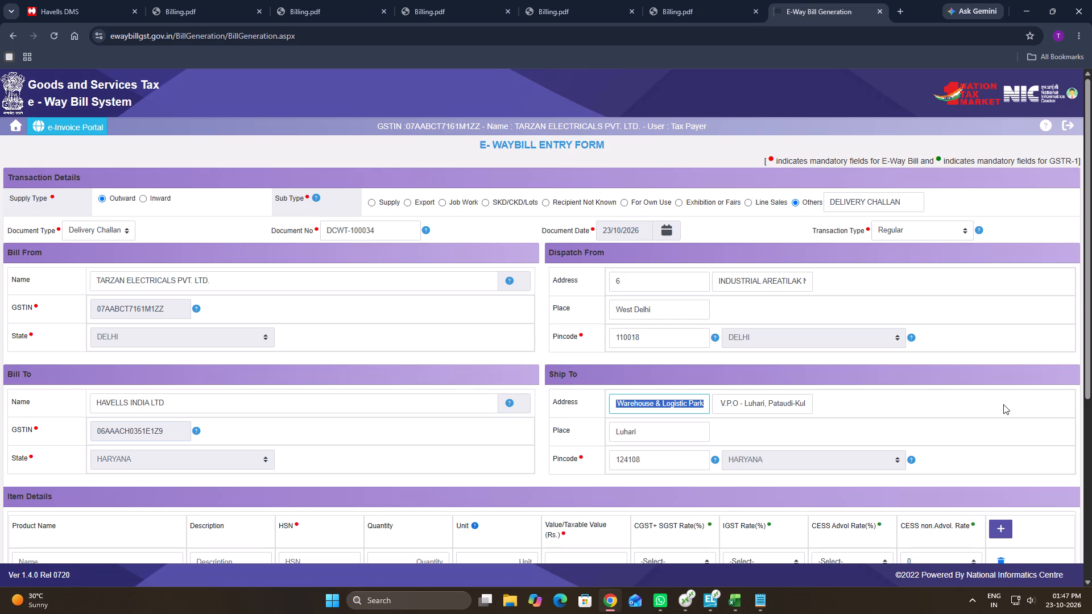
pyautogui.press('BackSpace')
pyautogui.hotkey('alt', 'Tab')
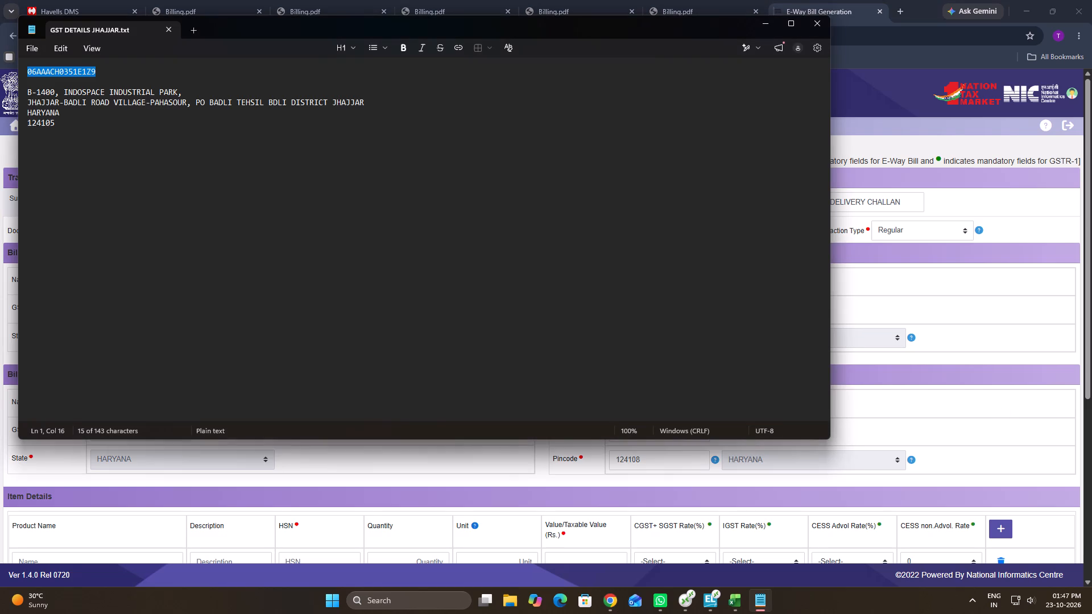
pyautogui.tripleClick(150, 93)
pyautogui.hotkey('ctrl', 'c')
pyautogui.hotkey('alt', 'Tab')
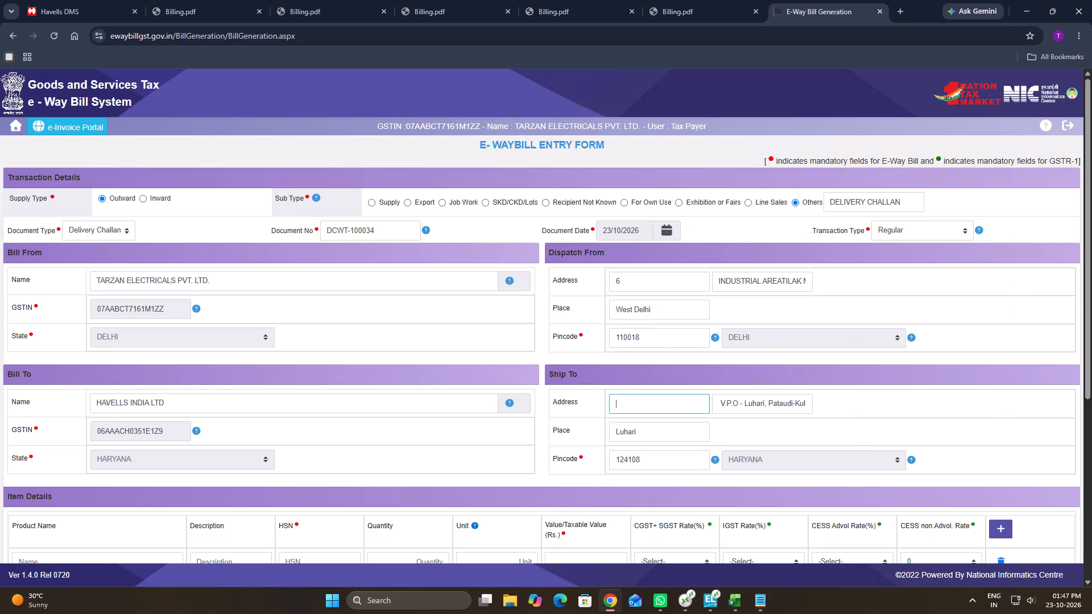
pyautogui.hotkey('ctrl', 'v')
pyautogui.moveTo(714, 401); pyautogui.dragTo(1091, 443)
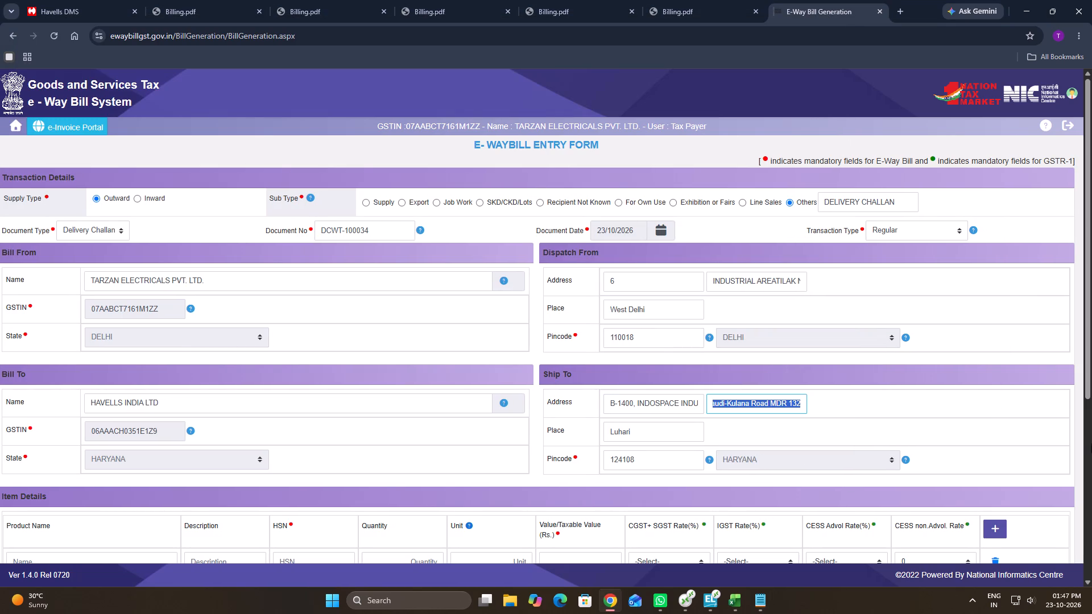
pyautogui.press('BackSpace')
pyautogui.hotkey('alt', 'Tab')
pyautogui.tripleClick(273, 100)
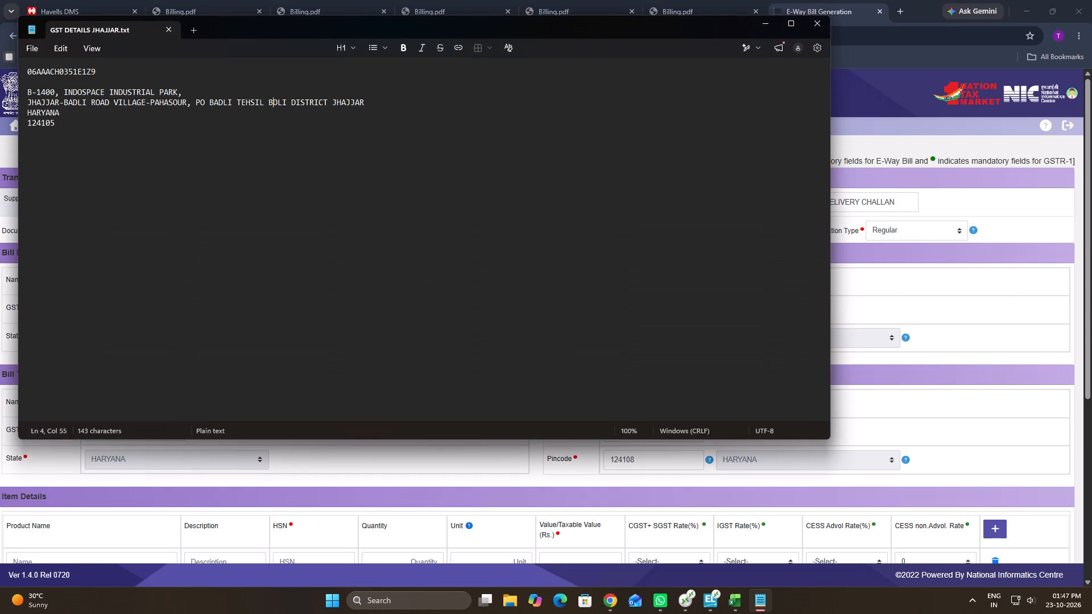
pyautogui.hotkey('ctrl', 'c')
pyautogui.hotkey('alt', 'Tab')
pyautogui.hotkey('ctrl', 'v')
# Set the Ship To place to HARYANA and the pincode to 124105.
pyautogui.moveTo(651, 428); pyautogui.dragTo(636, 423)
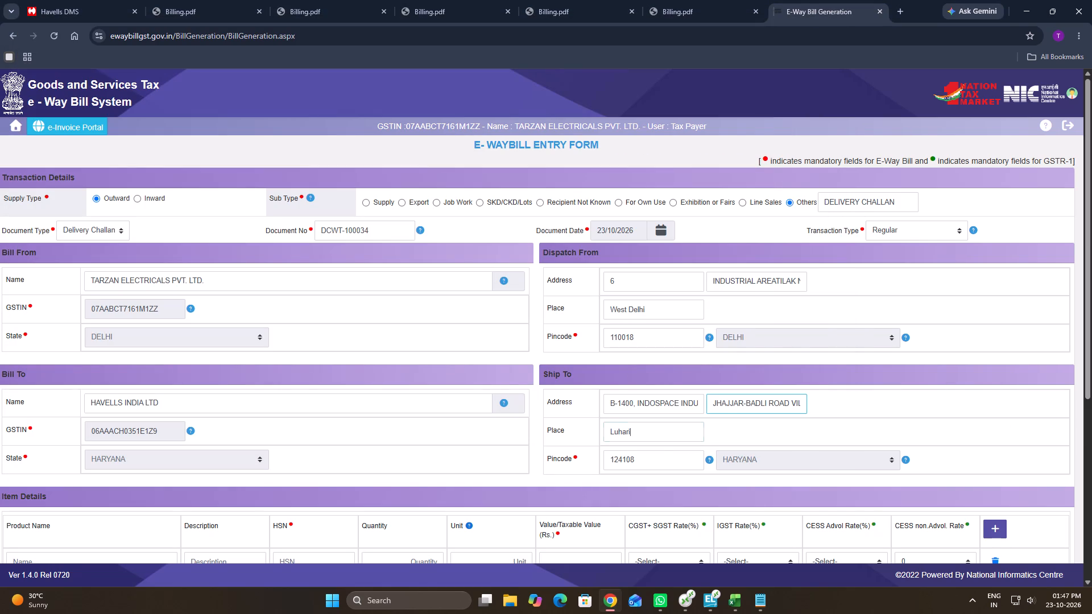
pyautogui.moveTo(636, 423); pyautogui.dragTo(357, 423)
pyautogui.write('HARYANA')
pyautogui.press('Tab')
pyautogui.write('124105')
# Enter LED LIGHTS as the first item's product name and description, with HSN 94051100.
pyautogui.scroll(-2, 62, 541)
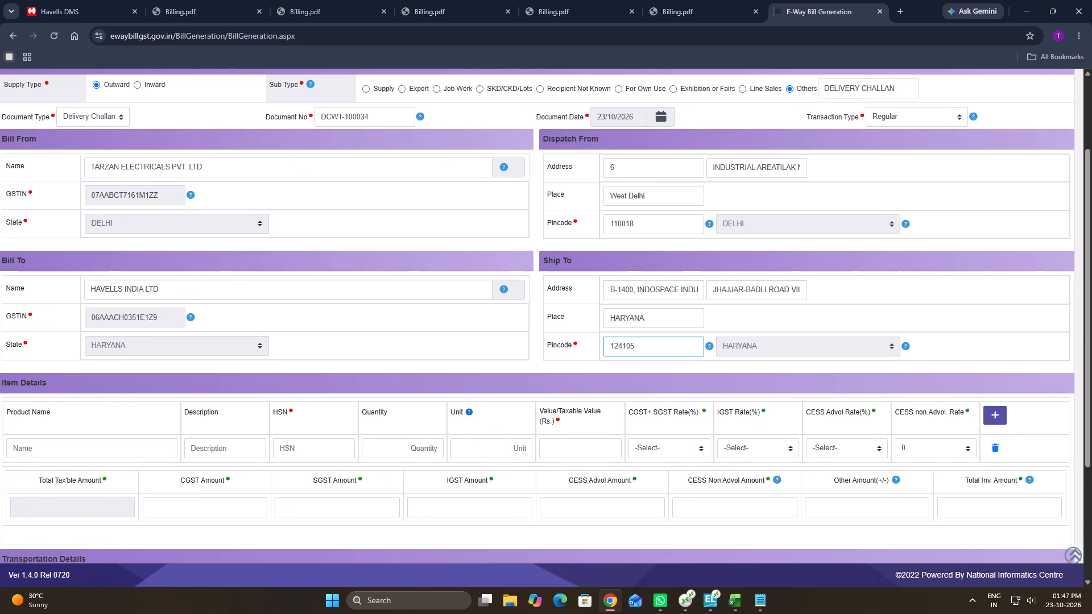
pyautogui.click(89, 454)
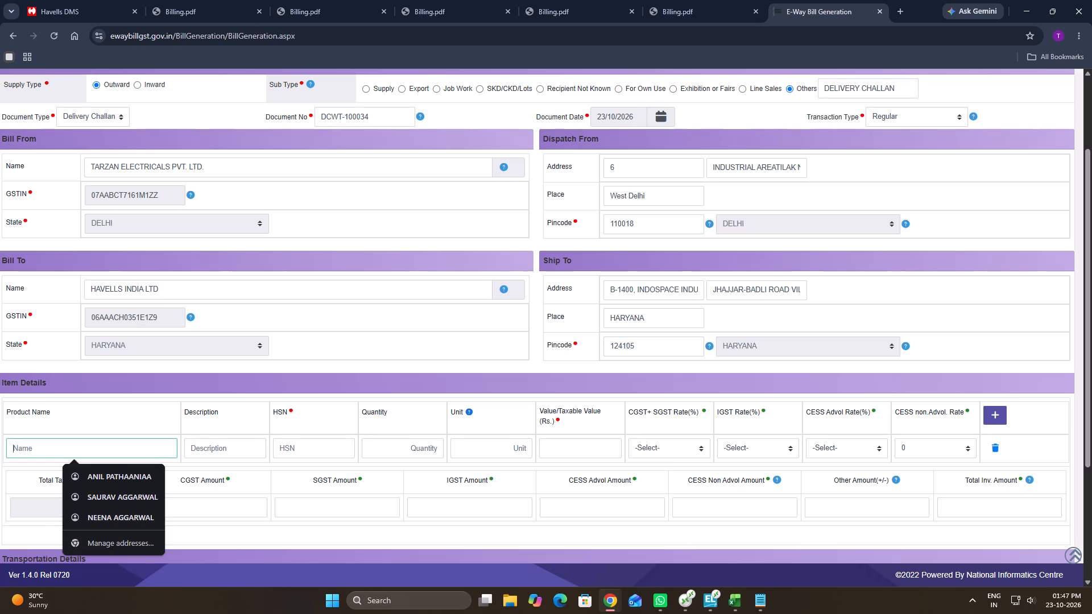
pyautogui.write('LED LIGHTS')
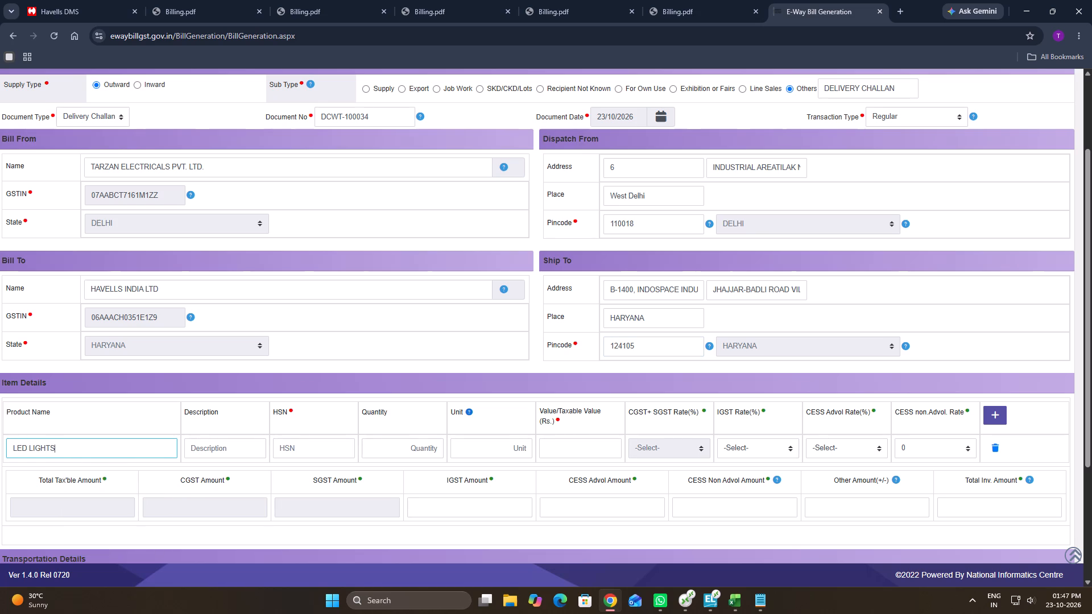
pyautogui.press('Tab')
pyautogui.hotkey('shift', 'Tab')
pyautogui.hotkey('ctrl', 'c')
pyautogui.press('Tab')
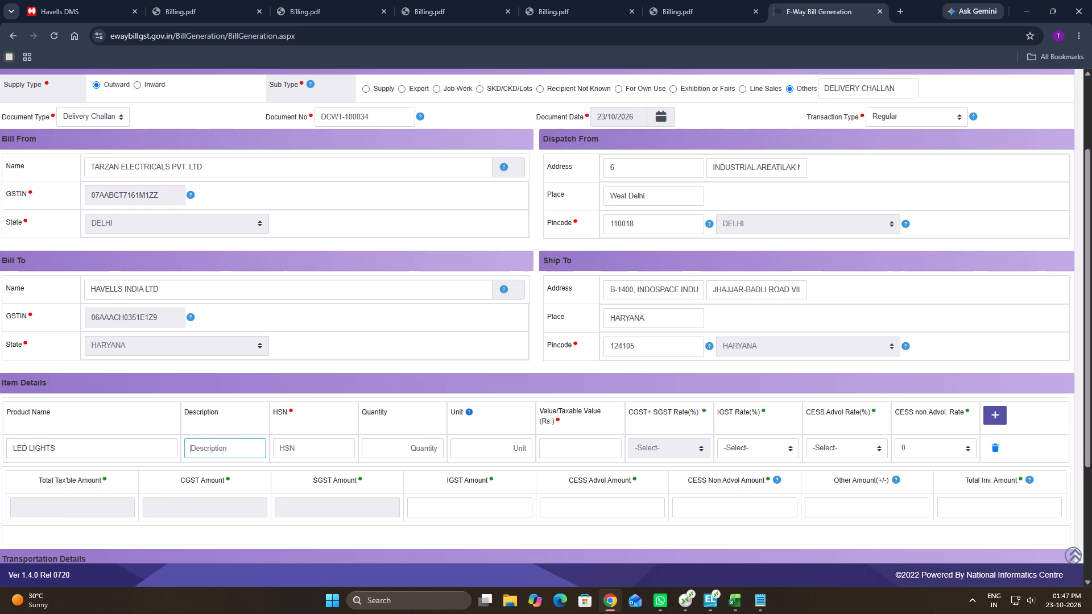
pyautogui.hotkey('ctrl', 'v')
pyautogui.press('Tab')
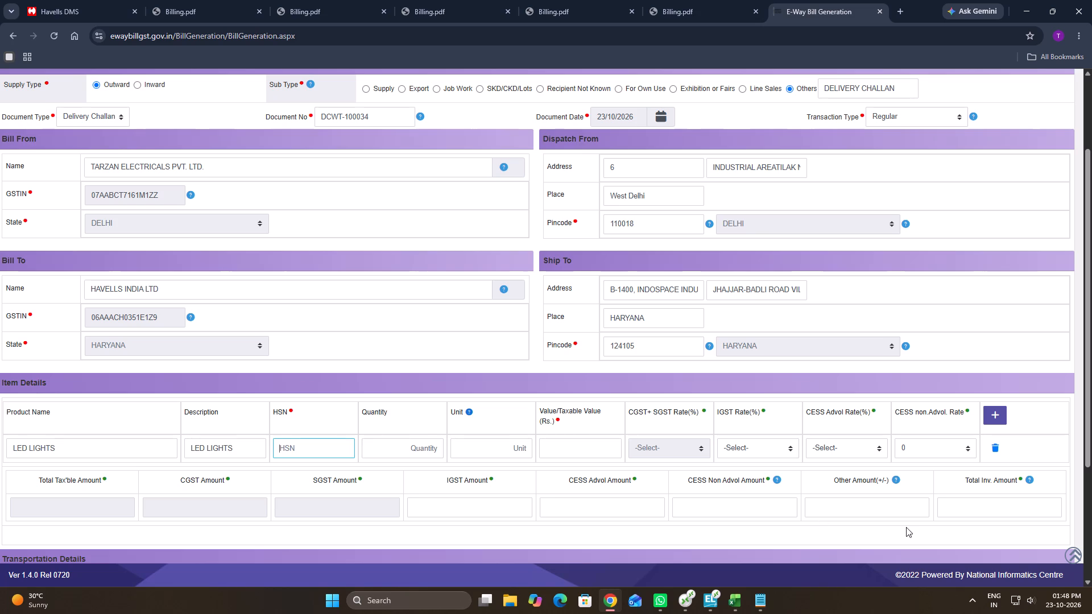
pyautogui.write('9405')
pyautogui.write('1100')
# Set the LED LIGHTS quantity to 167 and its unit to PCS.
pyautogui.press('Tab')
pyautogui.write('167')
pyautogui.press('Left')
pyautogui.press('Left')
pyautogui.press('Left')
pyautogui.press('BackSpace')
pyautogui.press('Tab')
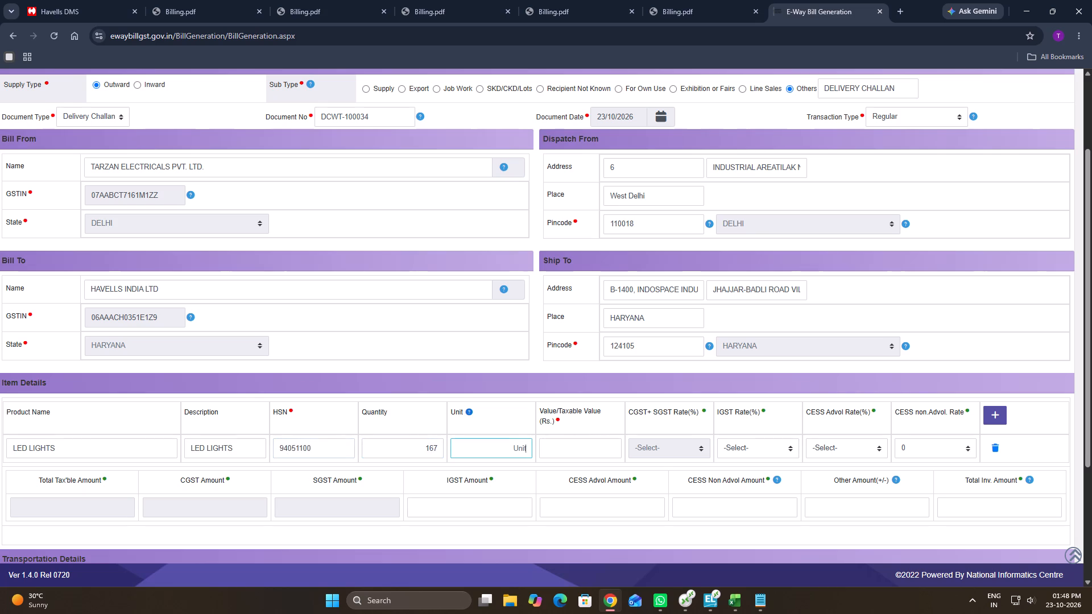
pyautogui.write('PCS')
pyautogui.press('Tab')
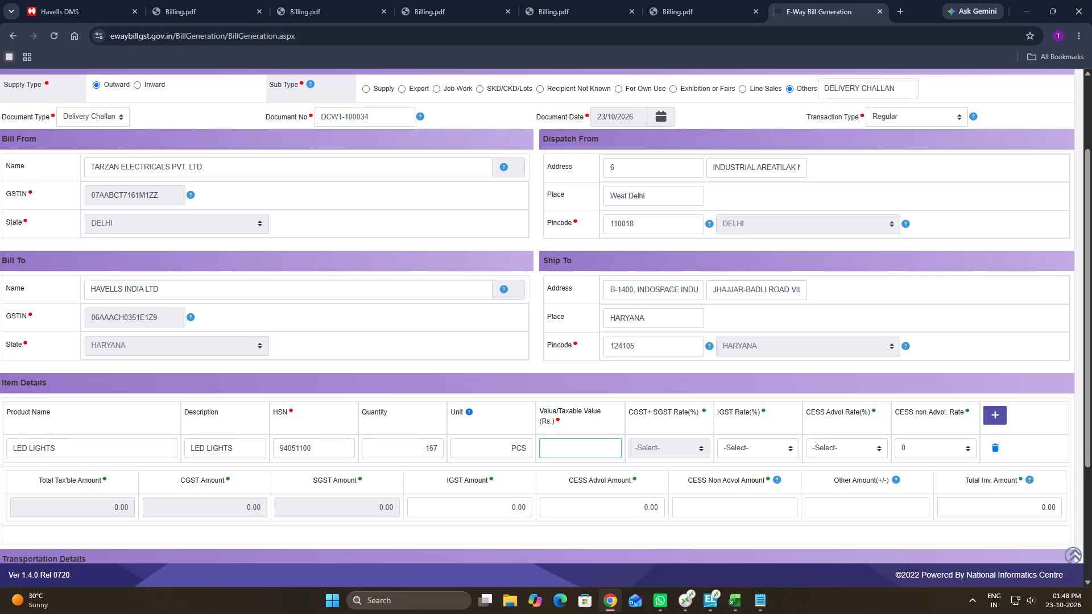
# Set the LED LIGHTS taxable value to 40552.35 and its IGST rate to Not Applicable.
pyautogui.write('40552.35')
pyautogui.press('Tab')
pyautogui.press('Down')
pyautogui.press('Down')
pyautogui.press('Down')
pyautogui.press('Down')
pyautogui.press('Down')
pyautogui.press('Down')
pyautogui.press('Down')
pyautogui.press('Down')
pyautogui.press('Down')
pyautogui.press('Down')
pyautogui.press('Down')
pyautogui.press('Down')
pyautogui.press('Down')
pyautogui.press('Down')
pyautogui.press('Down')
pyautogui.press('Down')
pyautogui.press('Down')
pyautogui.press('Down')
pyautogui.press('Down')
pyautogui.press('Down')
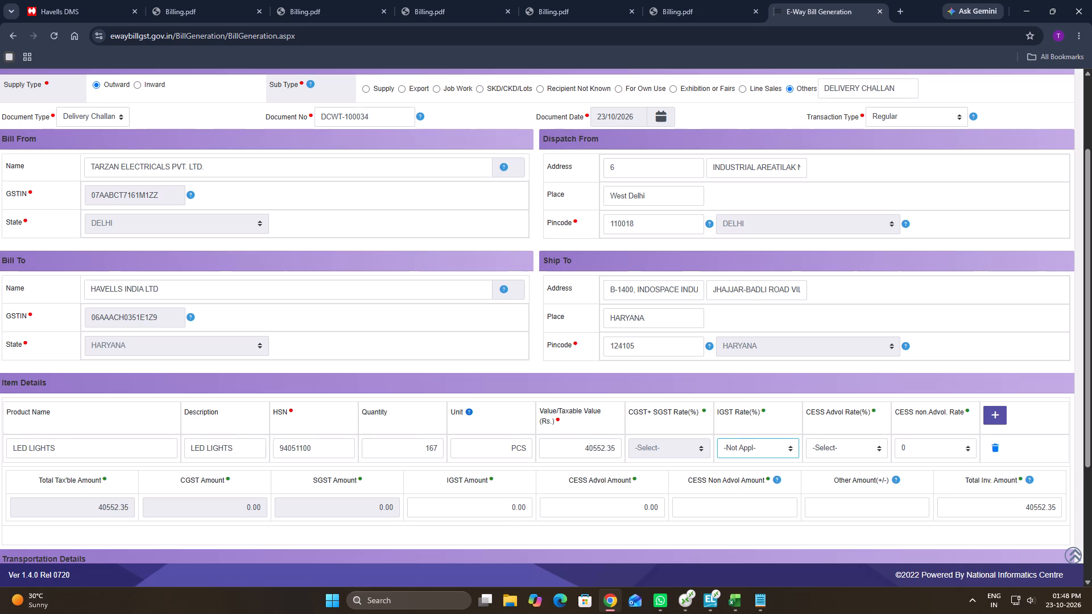
# Add a second item row with FLOOD LIGHT as product name and description and HSN 94054200.
pyautogui.click(1007, 420)
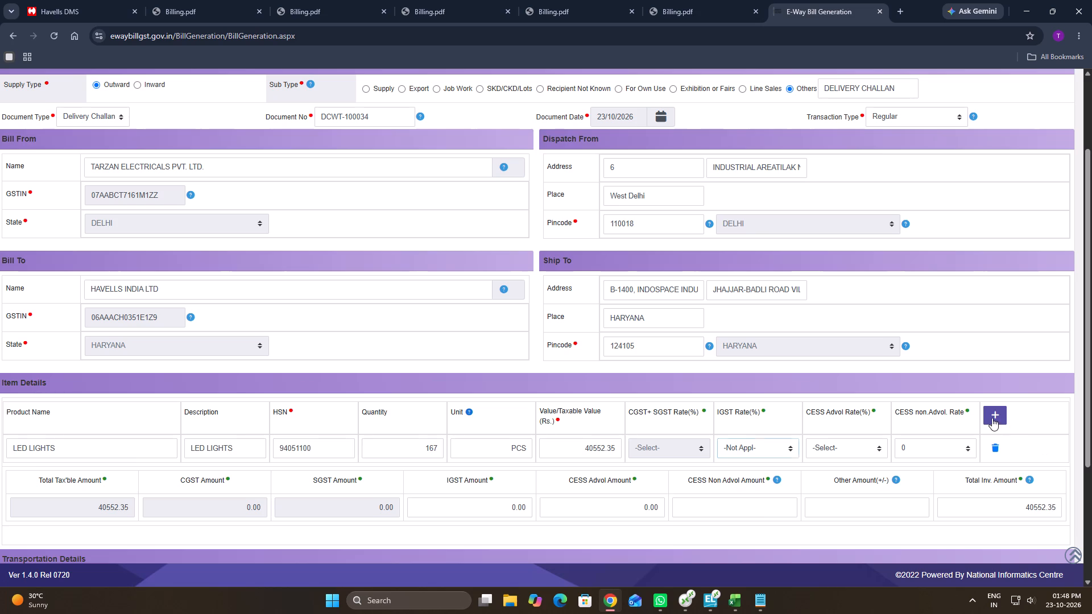
pyautogui.click(992, 418)
pyautogui.click(110, 478)
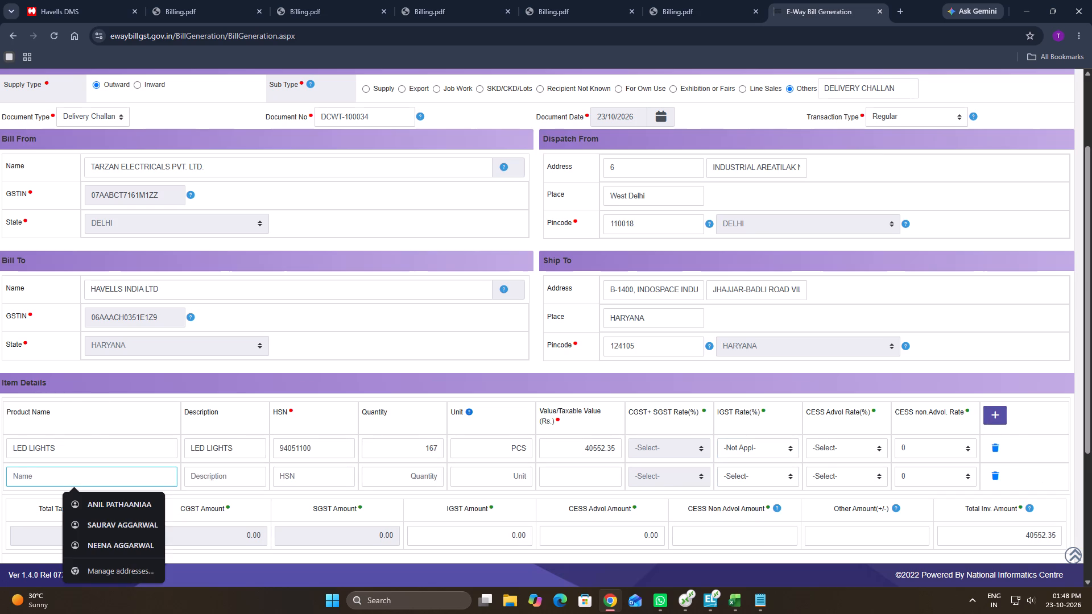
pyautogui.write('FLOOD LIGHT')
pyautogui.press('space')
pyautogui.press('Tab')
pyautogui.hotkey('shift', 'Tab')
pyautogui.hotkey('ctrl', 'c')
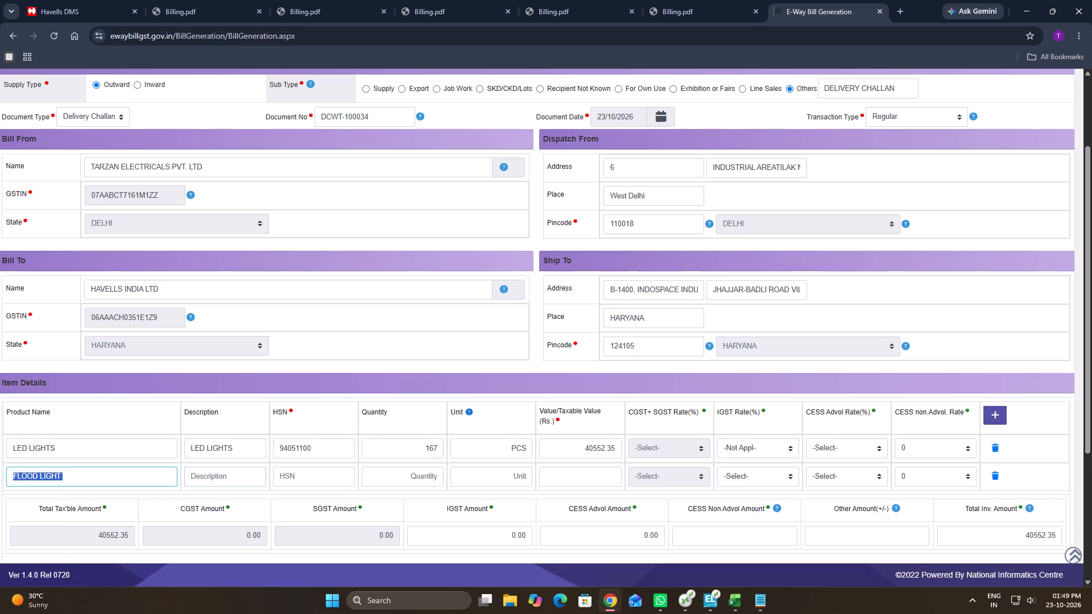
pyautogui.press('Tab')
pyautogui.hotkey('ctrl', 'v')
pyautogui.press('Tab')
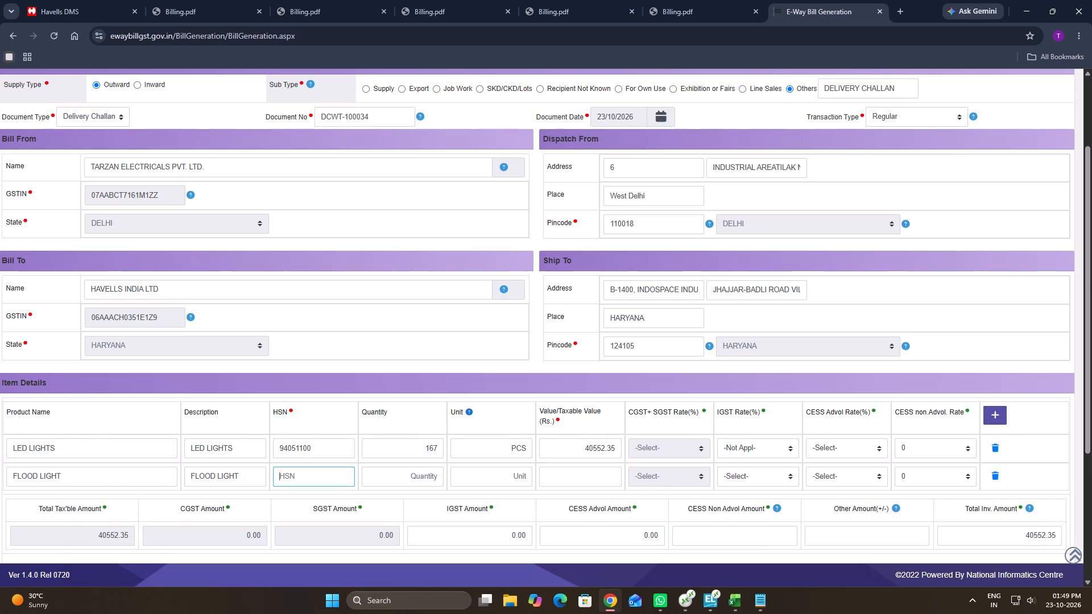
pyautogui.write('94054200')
# Set the FLOOD LIGHT quantity to 7 and its unit to PCS.
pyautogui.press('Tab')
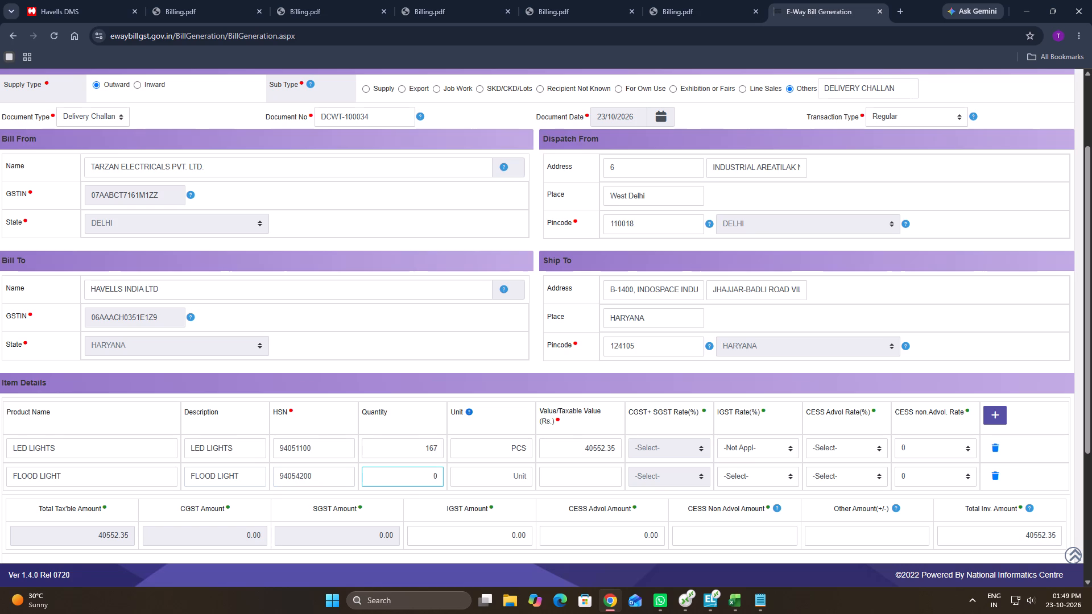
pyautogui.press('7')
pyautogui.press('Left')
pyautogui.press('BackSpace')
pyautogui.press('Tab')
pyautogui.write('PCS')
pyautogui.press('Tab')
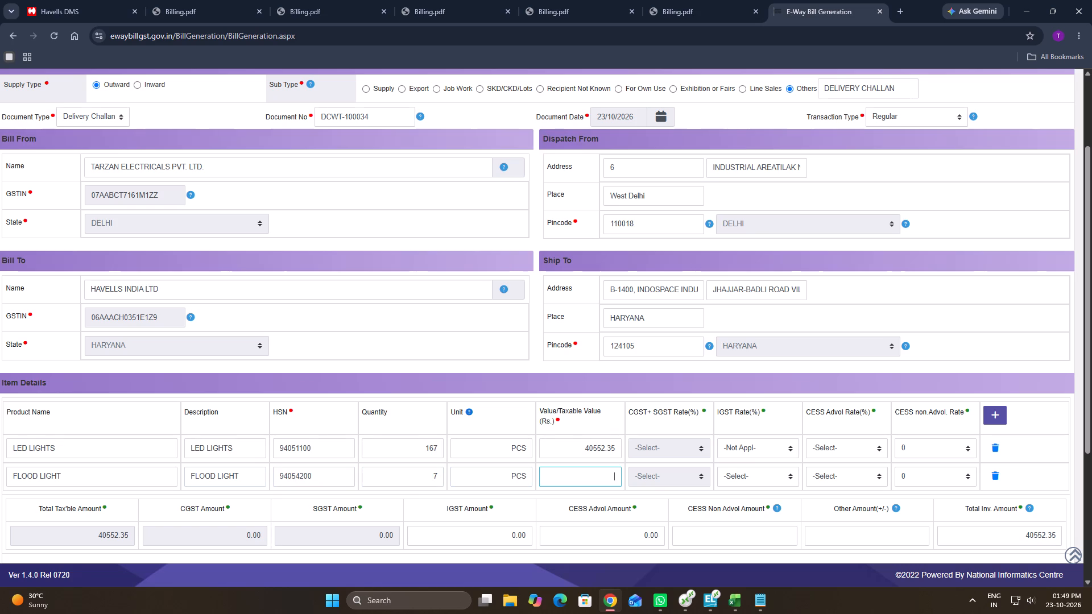
# Set the FLOOD LIGHT taxable value to 5346.65 and its IGST rate to Not Applicable.
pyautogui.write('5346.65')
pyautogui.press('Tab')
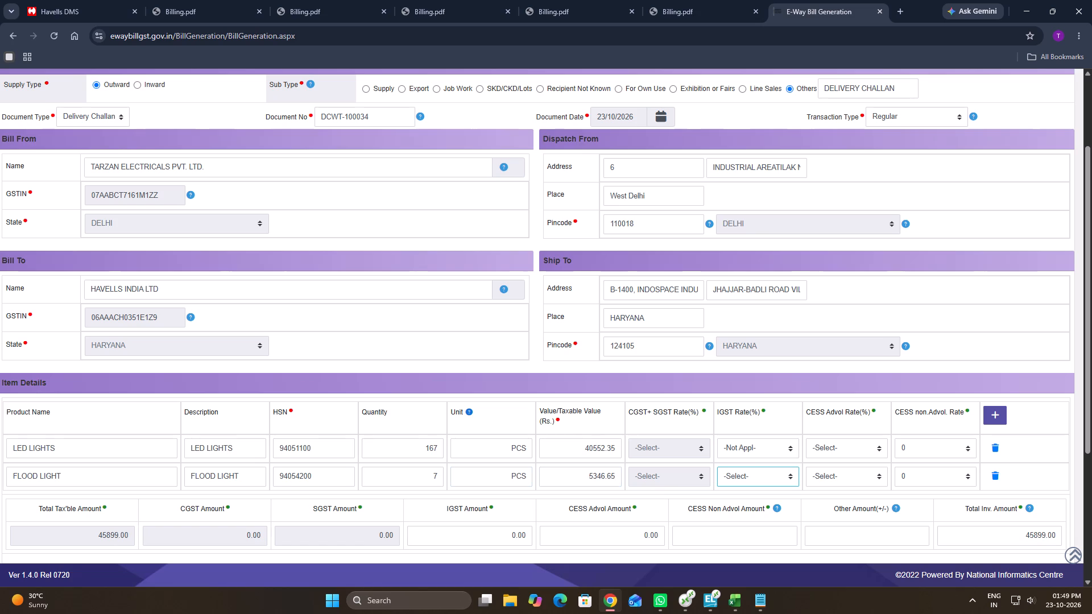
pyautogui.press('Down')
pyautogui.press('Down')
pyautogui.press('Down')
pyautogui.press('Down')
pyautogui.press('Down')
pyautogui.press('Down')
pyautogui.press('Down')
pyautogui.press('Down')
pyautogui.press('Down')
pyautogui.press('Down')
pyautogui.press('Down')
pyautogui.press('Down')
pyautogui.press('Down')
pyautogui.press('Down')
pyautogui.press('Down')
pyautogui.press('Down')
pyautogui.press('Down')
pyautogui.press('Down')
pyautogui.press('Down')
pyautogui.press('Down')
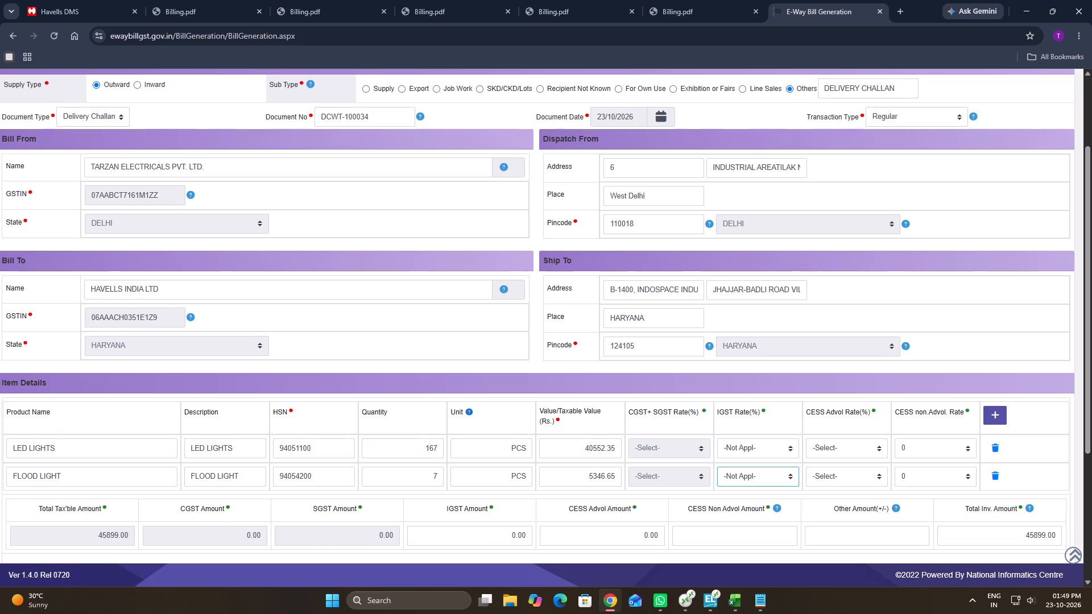
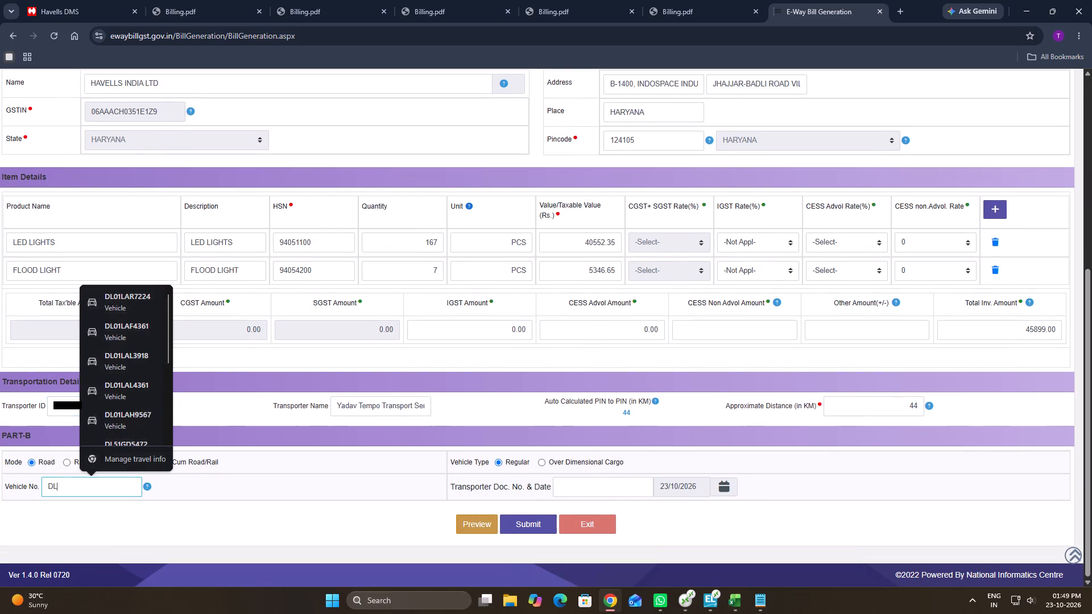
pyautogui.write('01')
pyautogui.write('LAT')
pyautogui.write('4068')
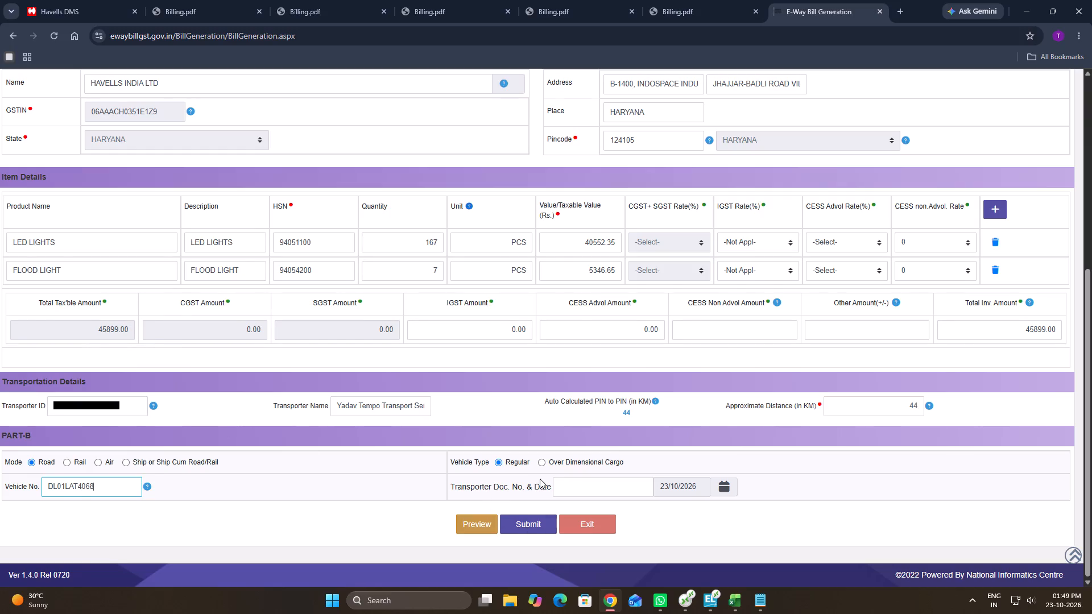
pyautogui.click(568, 475)
pyautogui.click(570, 484)
pyautogui.click(597, 394)
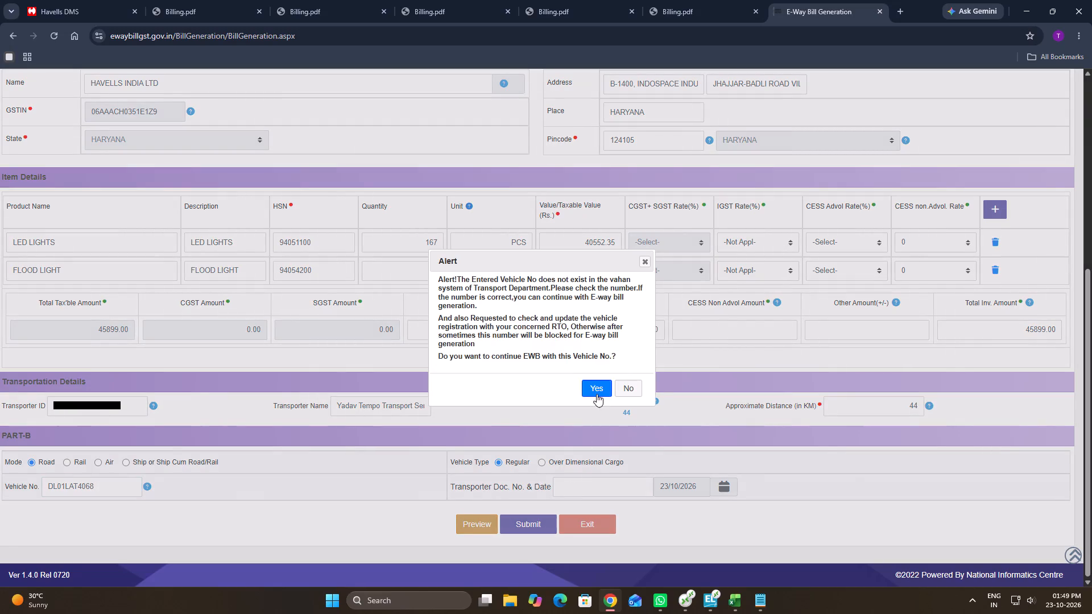
# Set the transporter document number to 10388.
pyautogui.click(591, 490)
pyautogui.write('10388')
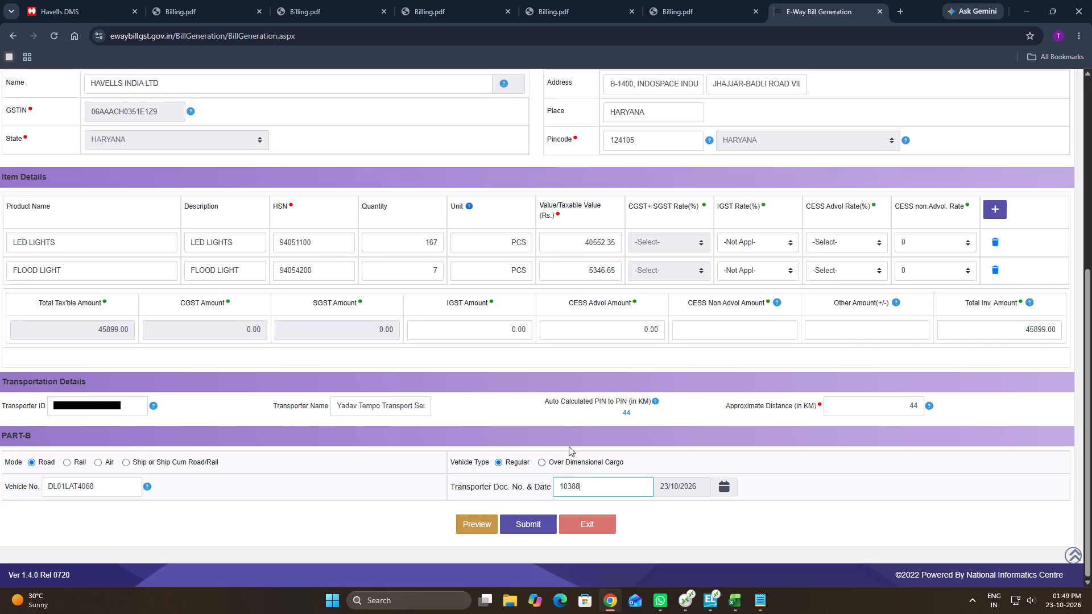
# Preview the e-way bill for DCWT-100034, continuing without the GSTR-1 fields, check its details and return to the form.
pyautogui.scroll(9, 557, 409)
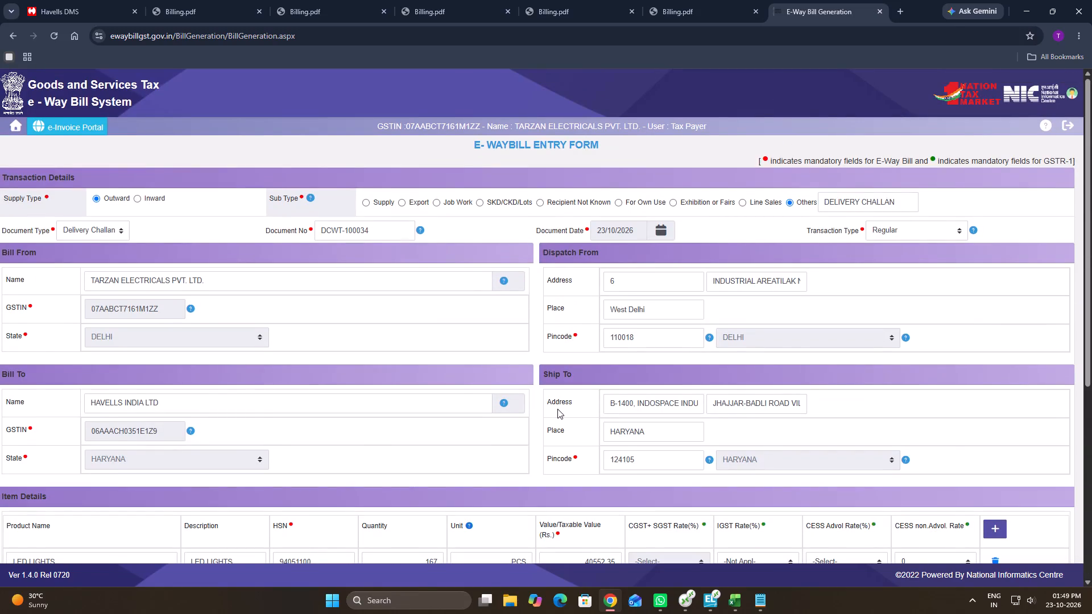
pyautogui.scroll(-7, 557, 409)
pyautogui.click(490, 522)
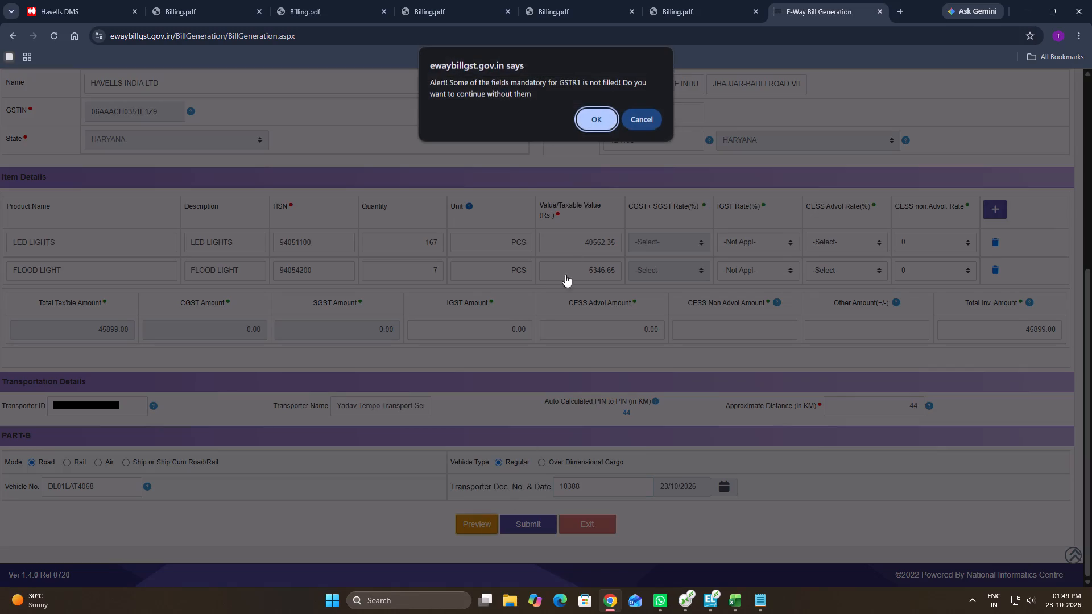
pyautogui.click(588, 126)
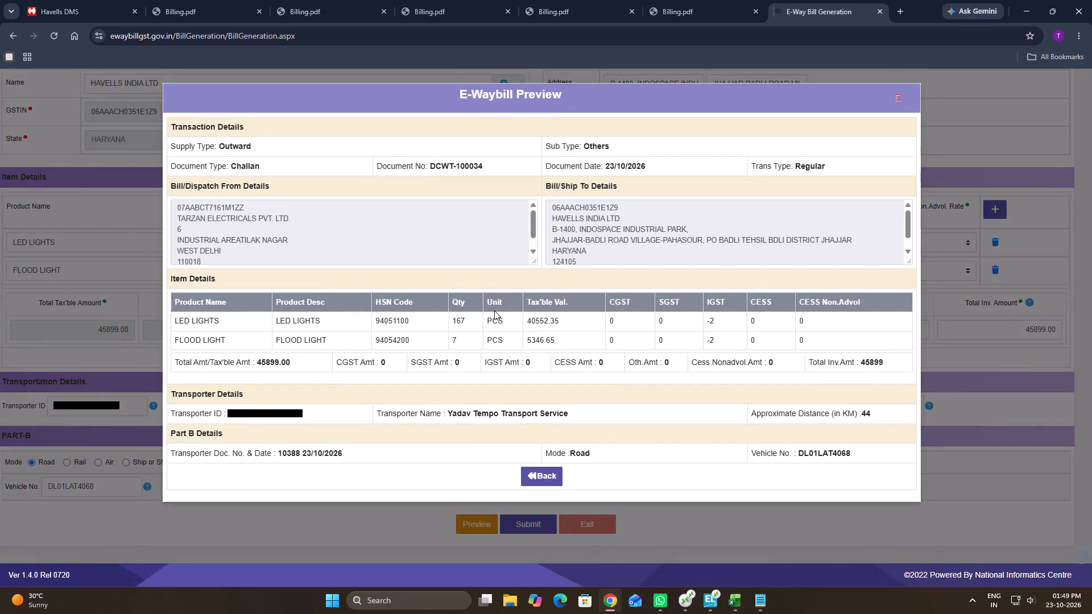
pyautogui.scroll(-1, 494, 310)
pyautogui.scroll(-2, 497, 380)
pyautogui.click(530, 478)
# Submit the e-way bill for DCWT-100034, continuing without the unfilled GSTR-1 fields.
pyautogui.click(524, 527)
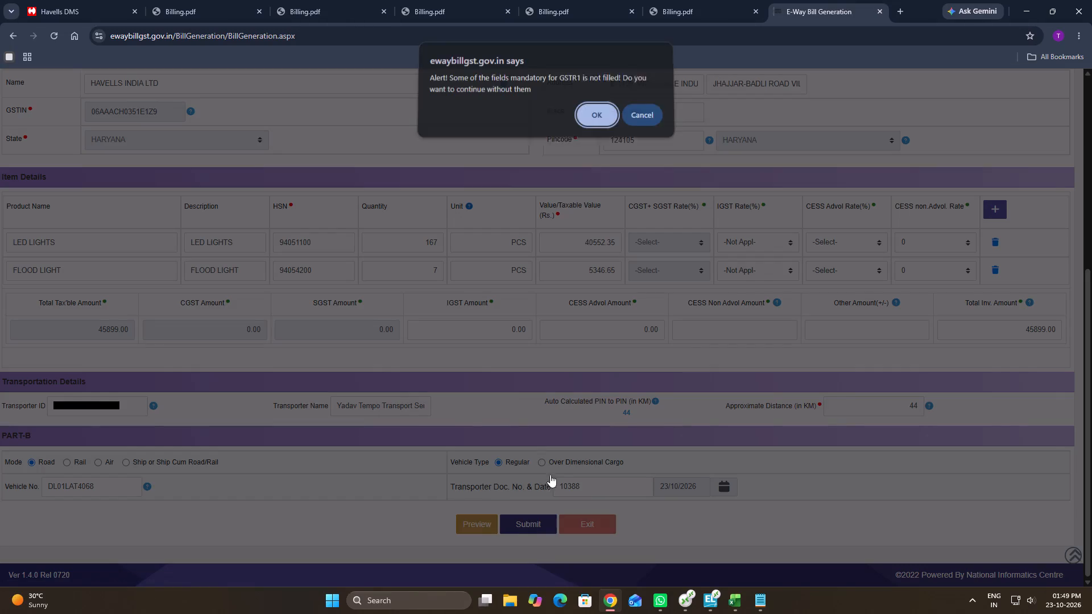
pyautogui.click(598, 126)
pyautogui.click(596, 135)
# Print two copies of the generated e-way bill on the HP LaserJet 1020.
pyautogui.scroll(-4, 554, 318)
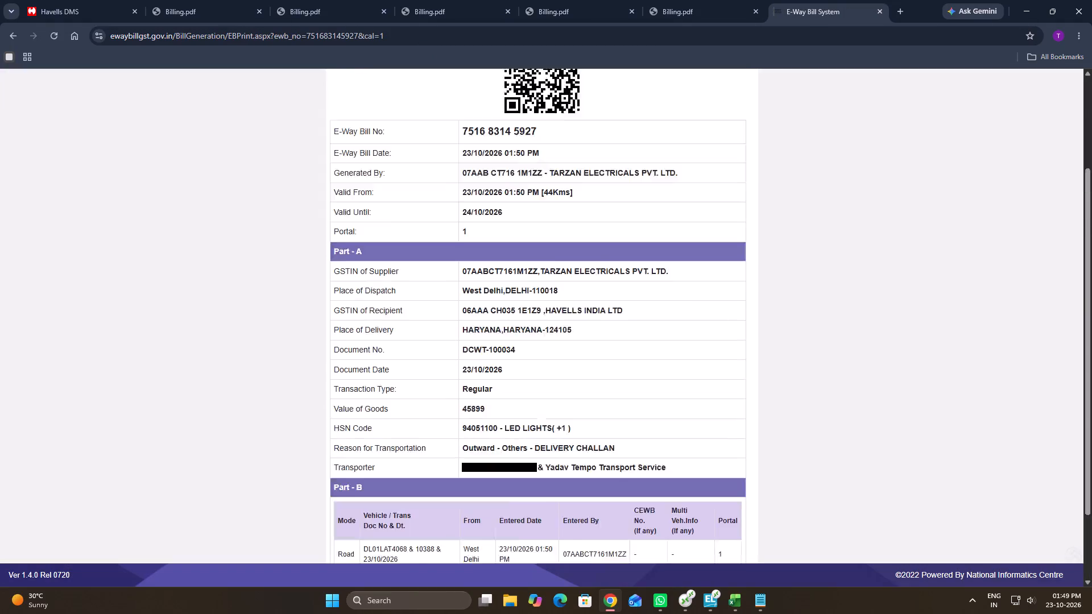
pyautogui.scroll(-8, 554, 318)
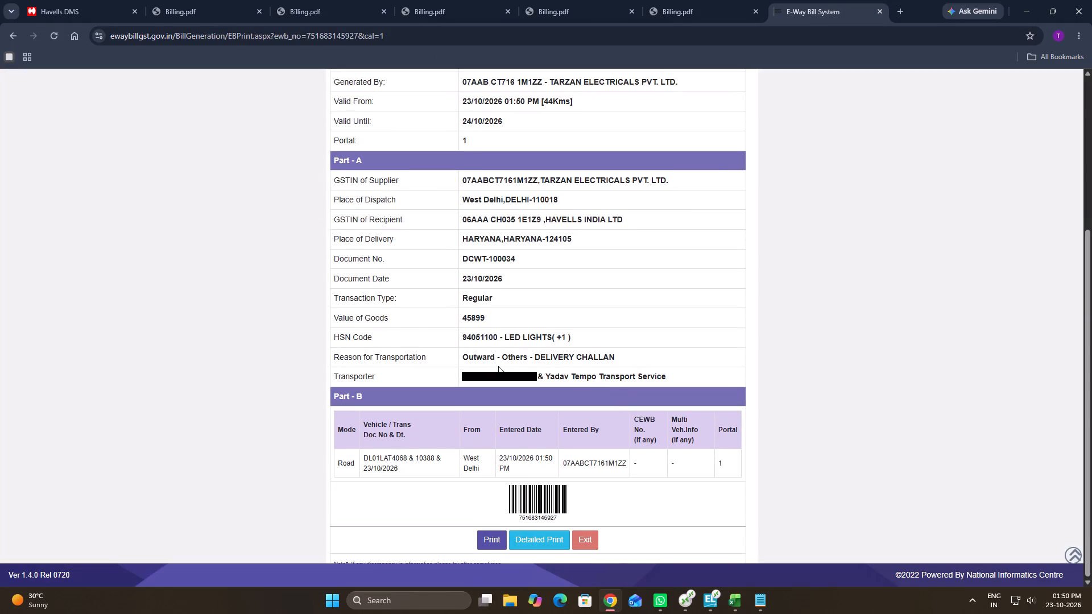
pyautogui.click(486, 545)
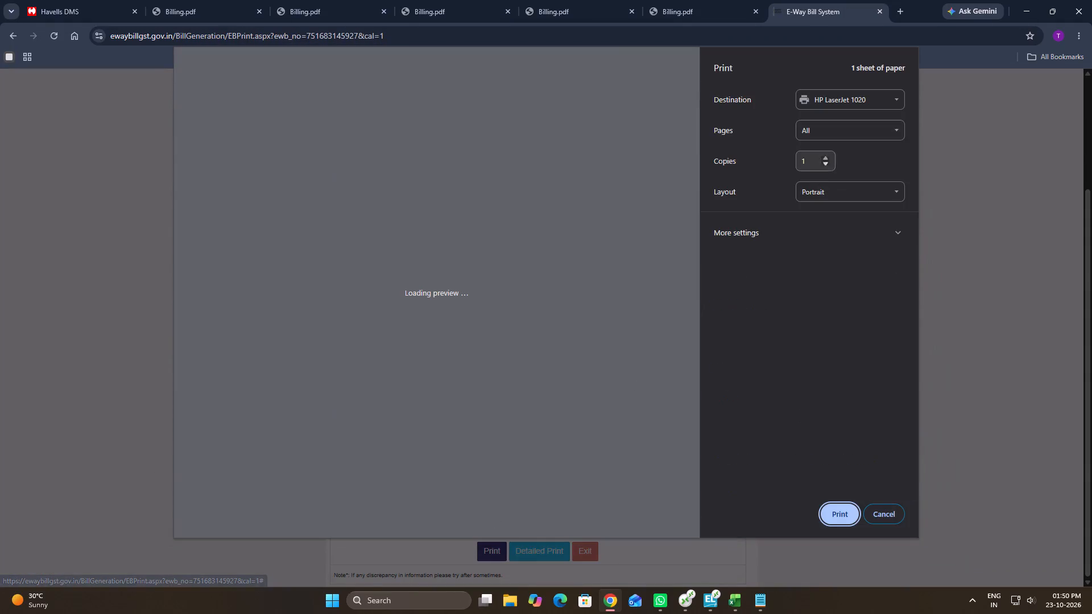
pyautogui.click(824, 155)
pyautogui.click(829, 157)
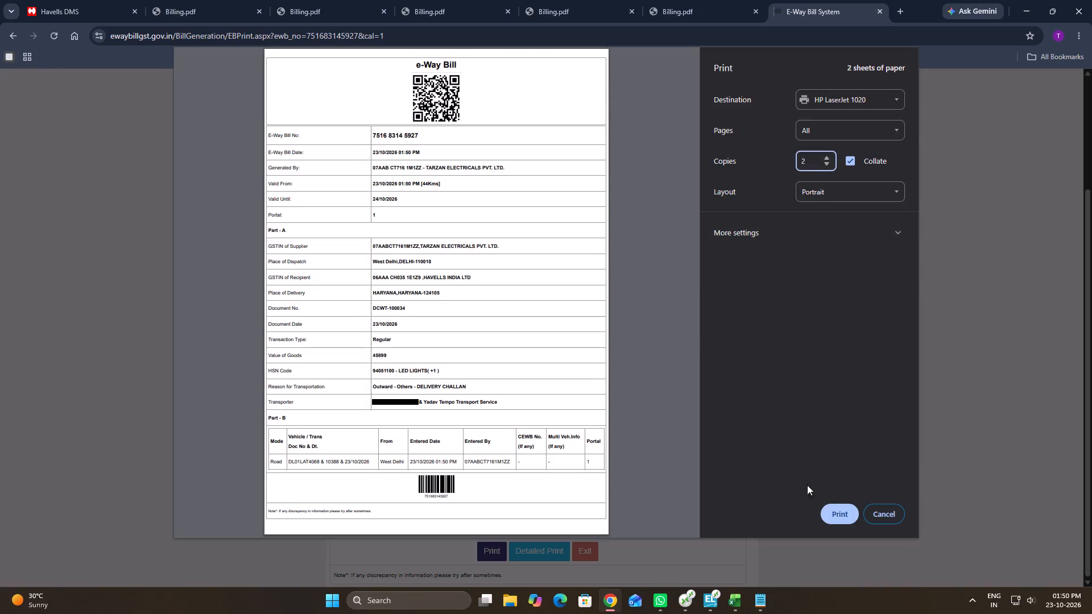
pyautogui.click(838, 510)
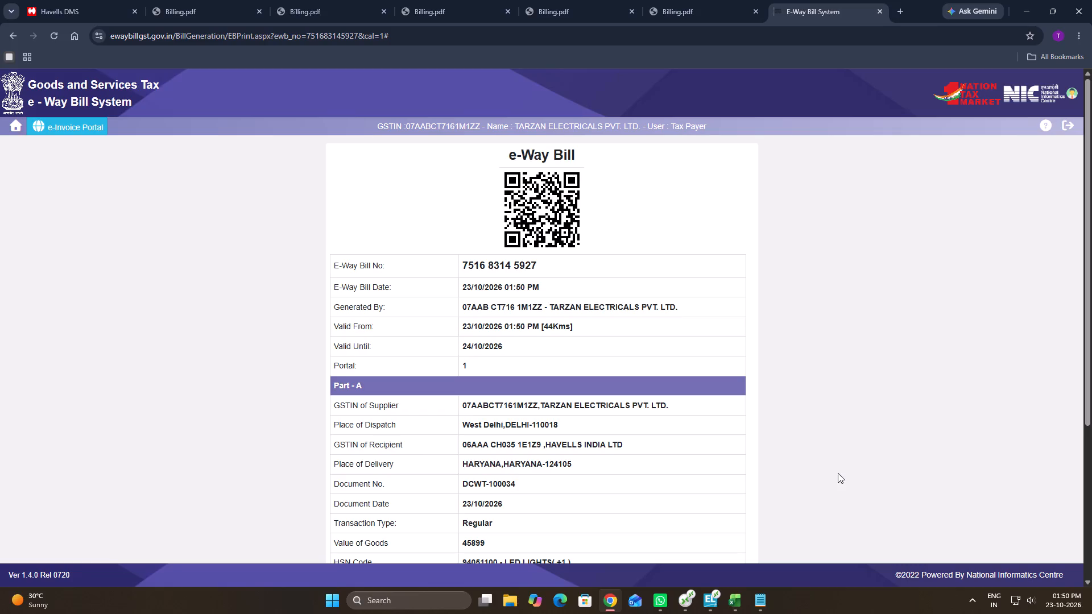
# Leave the printed bill and open a blank entry form for generating a new e-way bill.
pyautogui.scroll(-5, 779, 421)
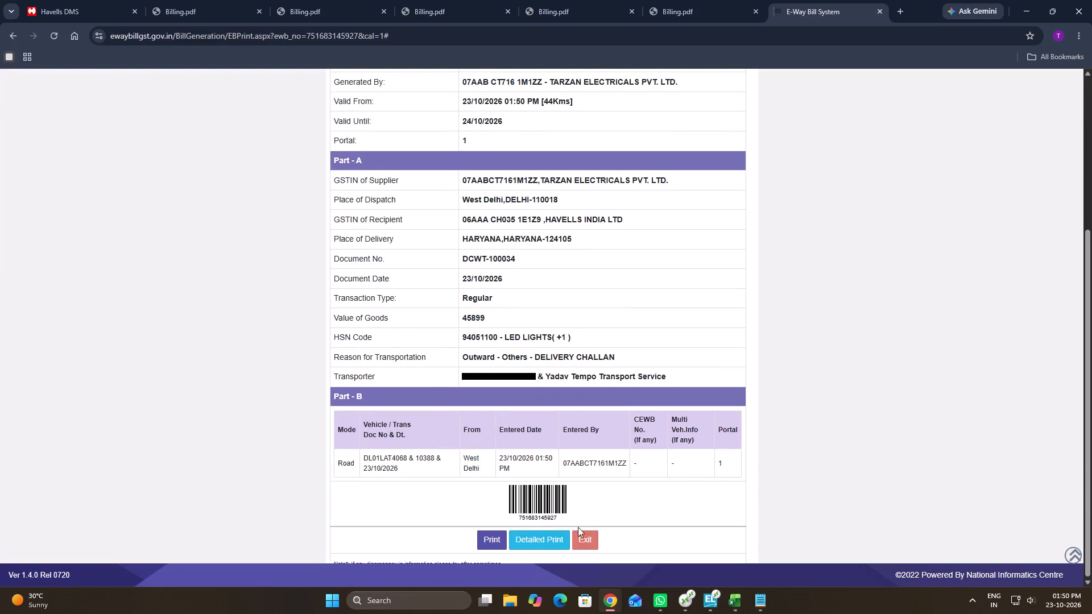
pyautogui.click(578, 532)
pyautogui.click(66, 125)
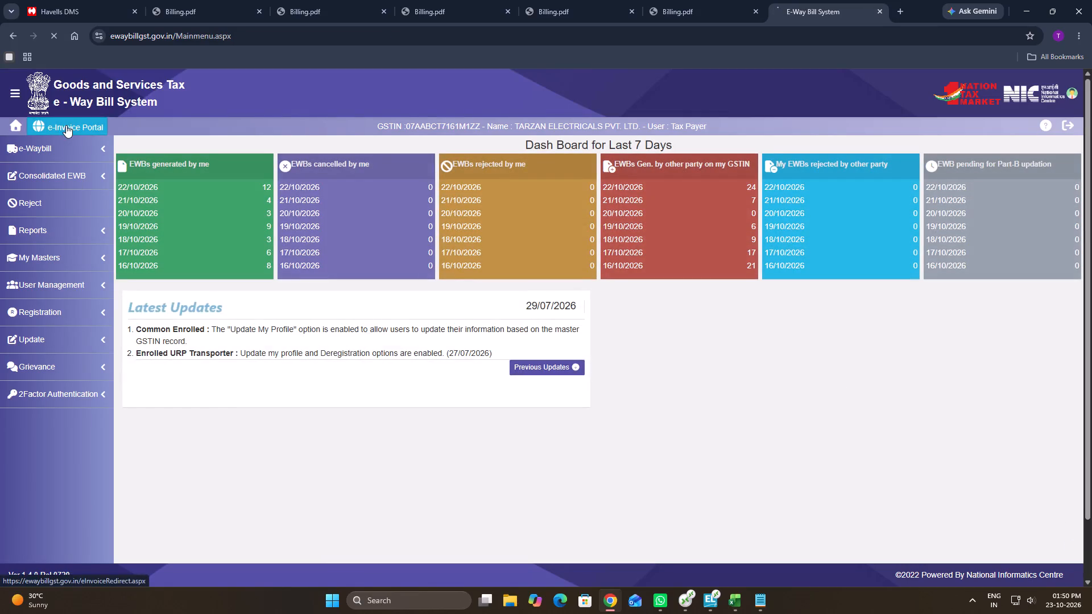
pyautogui.click(60, 128)
pyautogui.click(53, 153)
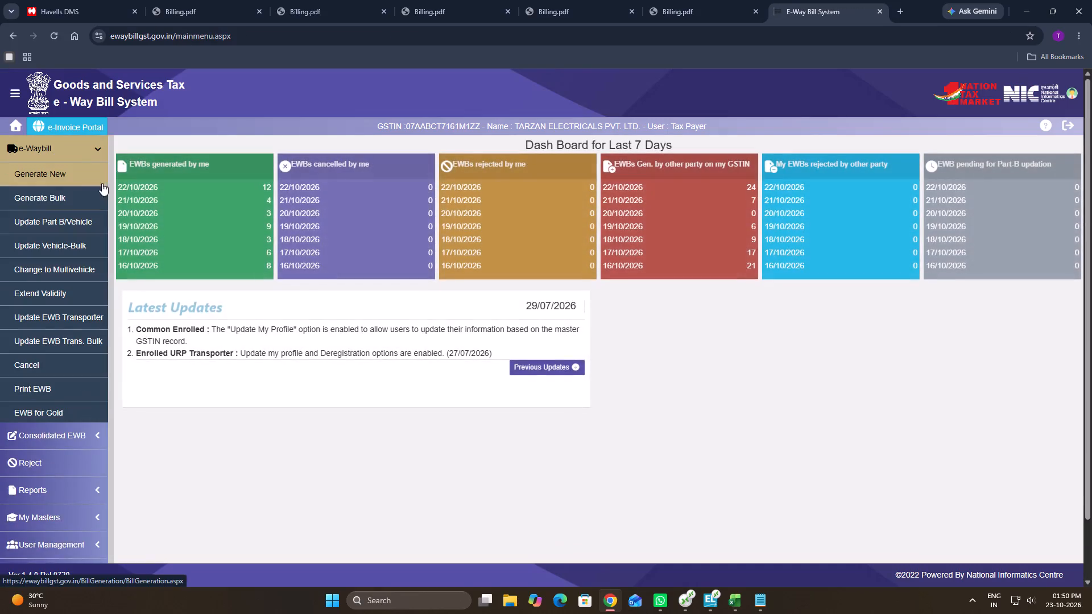
pyautogui.click(82, 176)
# Set the sub type to Others and specify it as DELIVERY CHALLAN.
pyautogui.click(799, 199)
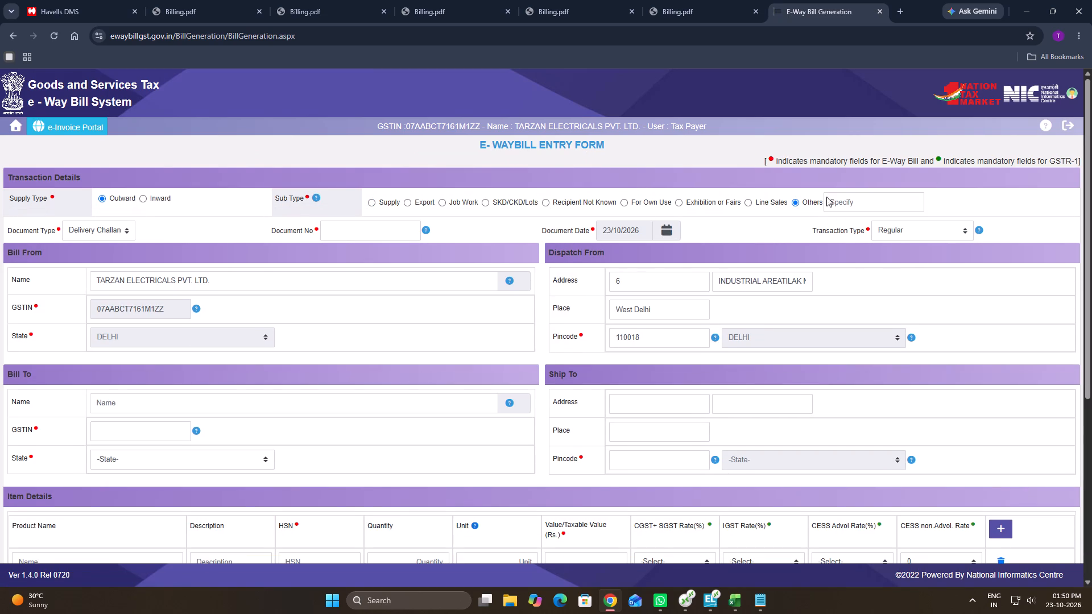
pyautogui.click(874, 205)
pyautogui.write('DELIVB')
pyautogui.press('BackSpace')
pyautogui.write('ERY CHALLAN')
# Set the document number to DCWT-100035.
pyautogui.click(338, 227)
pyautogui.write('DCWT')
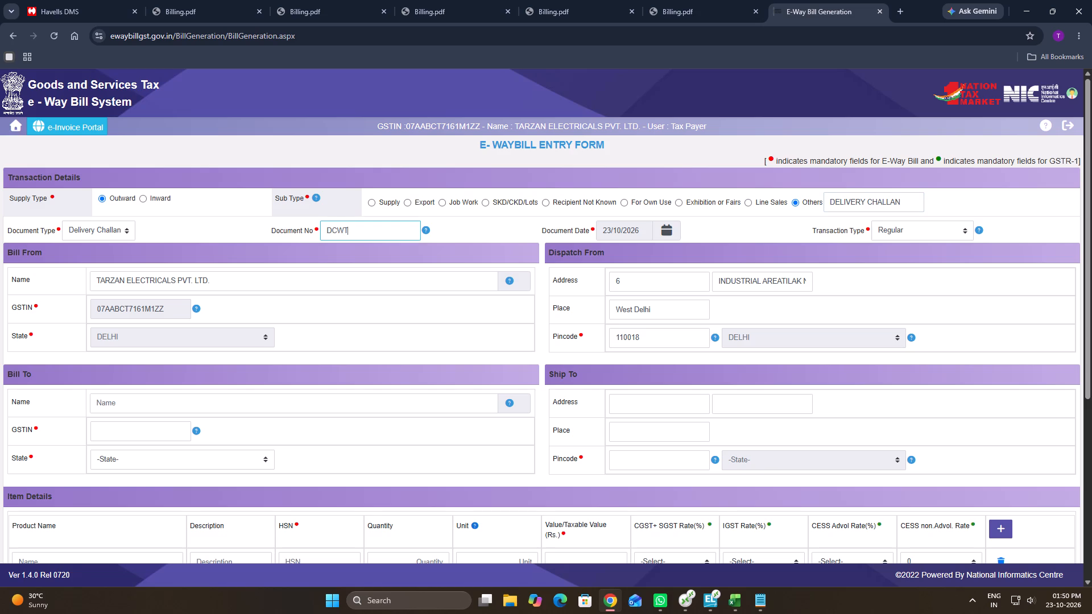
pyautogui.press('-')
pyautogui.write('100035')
# Copy the Havells India GSTIN from GST DETAILS JHAJJAR.txt in Notepad into the Bill To GSTIN.
pyautogui.click(130, 429)
pyautogui.hotkey('alt', 'Tab')
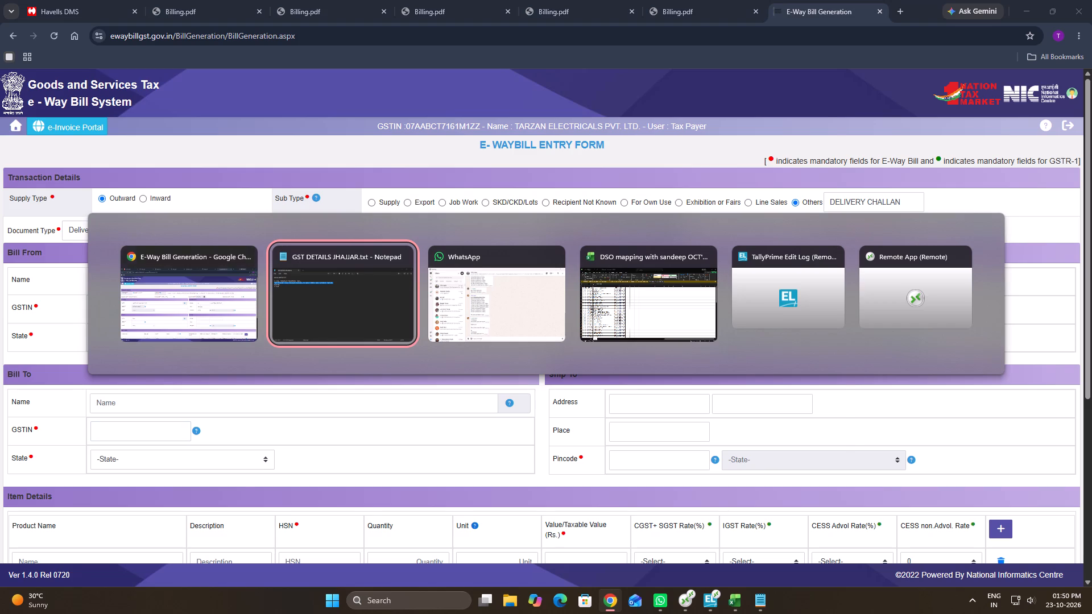
pyautogui.doubleClick(72, 72)
pyautogui.hotkey('ctrl', 'c')
pyautogui.hotkey('alt', 'Tab')
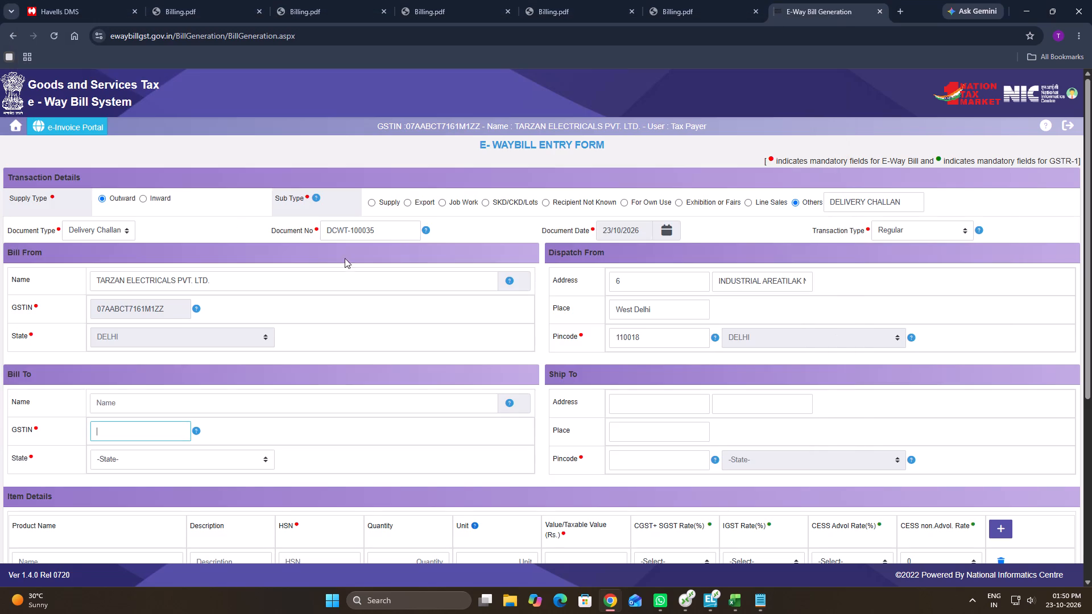
pyautogui.hotkey('ctrl', 'v')
# Replace the first Ship To address line with the first address line from GST DETAILS JHAJJAR.txt.
pyautogui.moveTo(610, 399); pyautogui.dragTo(1069, 397)
pyautogui.press('BackSpace')
pyautogui.hotkey('alt', 'Tab')
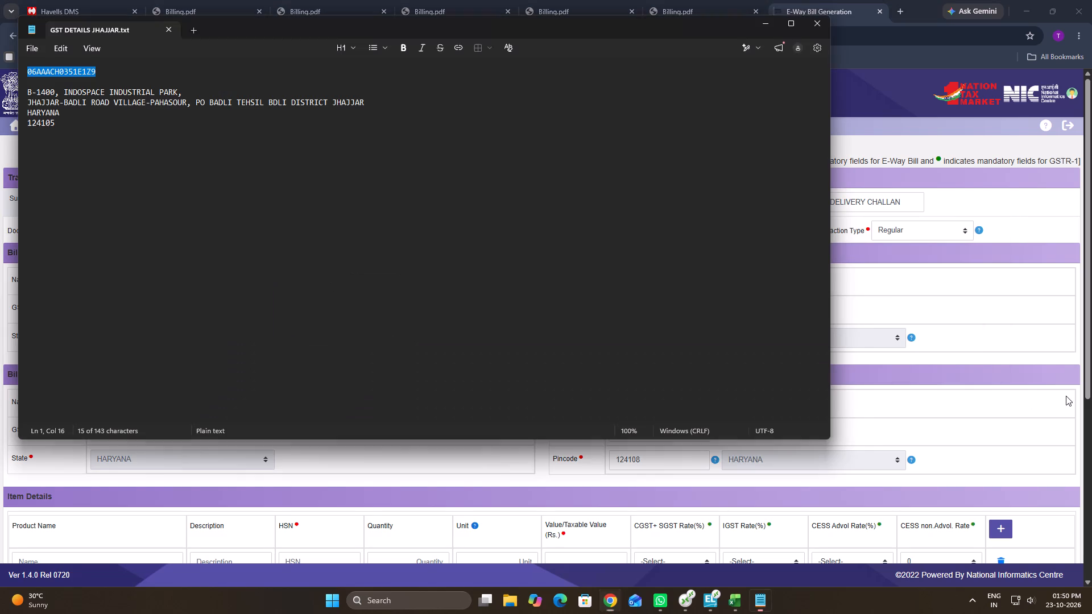
pyautogui.doubleClick(111, 91)
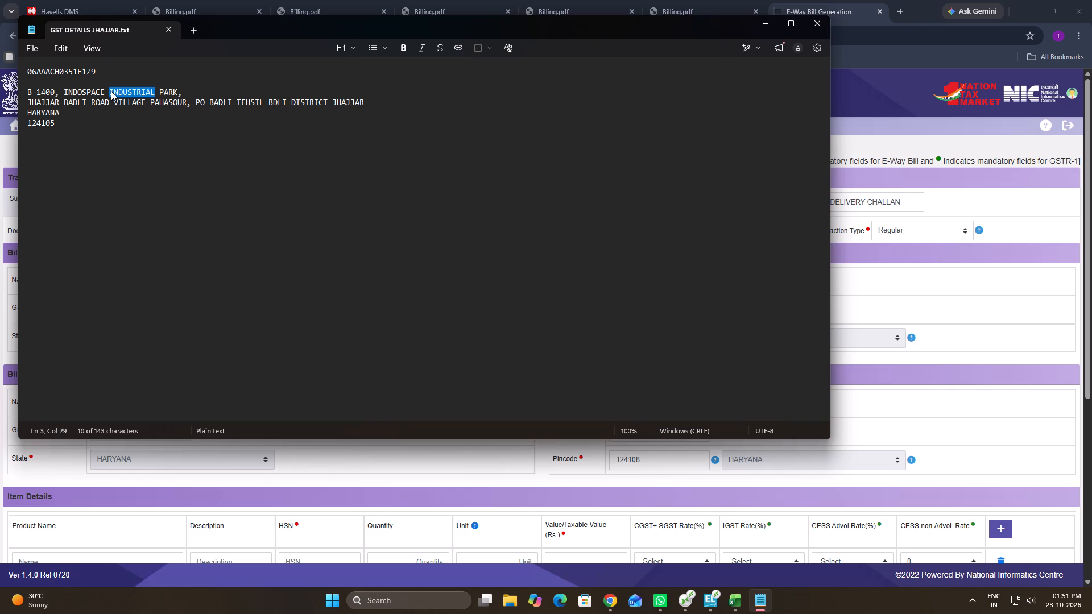
pyautogui.click(111, 91)
pyautogui.hotkey('ctrl', 'c')
pyautogui.hotkey('alt', 'Tab')
pyautogui.hotkey('ctrl', 'v')
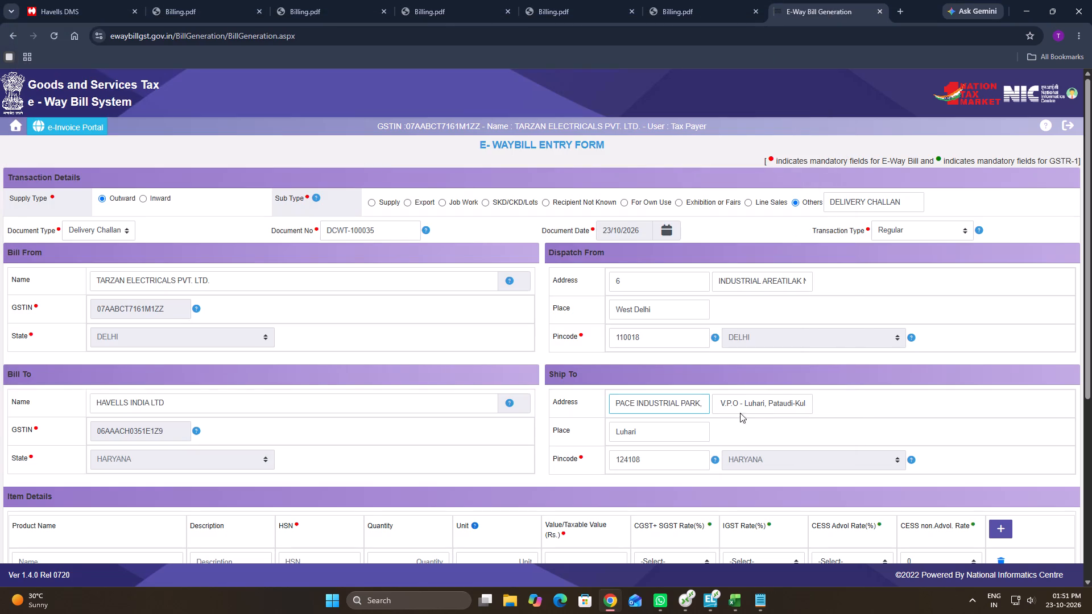
# Replace the second Ship To address line with the second address line from GST DETAILS JHAJJAR.txt.
pyautogui.moveTo(722, 404); pyautogui.dragTo(1050, 392)
pyautogui.press('BackSpace')
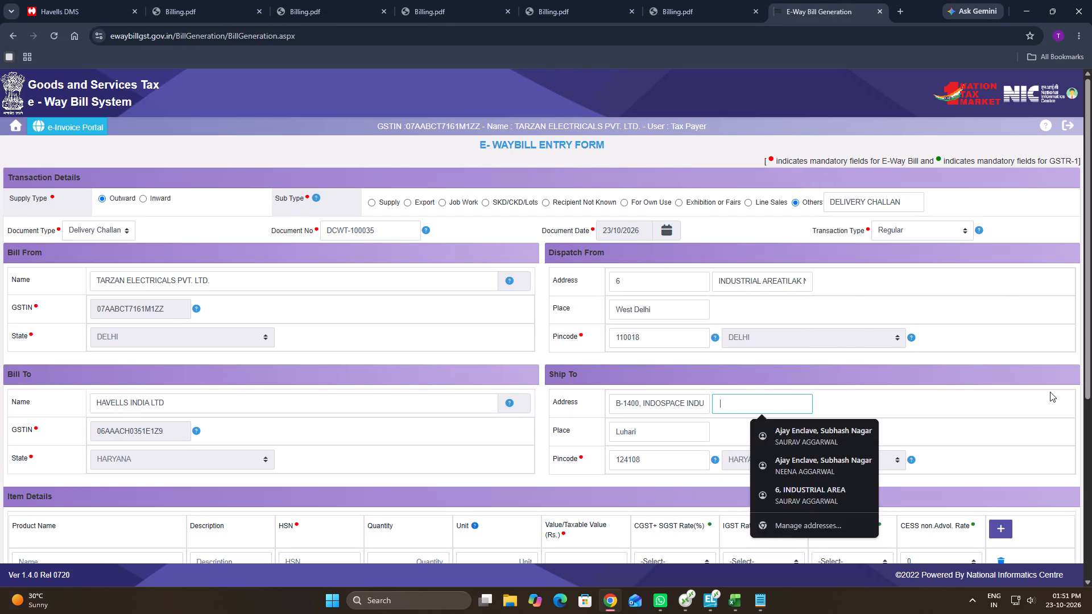
pyautogui.hotkey('alt', 'Tab')
pyautogui.tripleClick(267, 102)
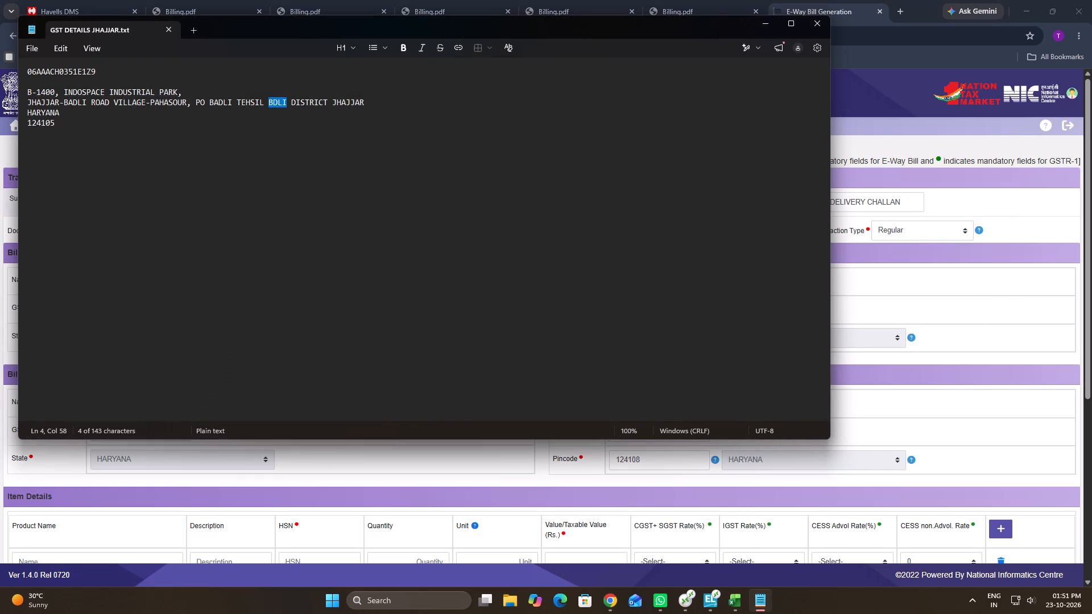
pyautogui.hotkey('ctrl', 'c')
pyautogui.hotkey('alt', 'Tab')
pyautogui.hotkey('ctrl', 'v')
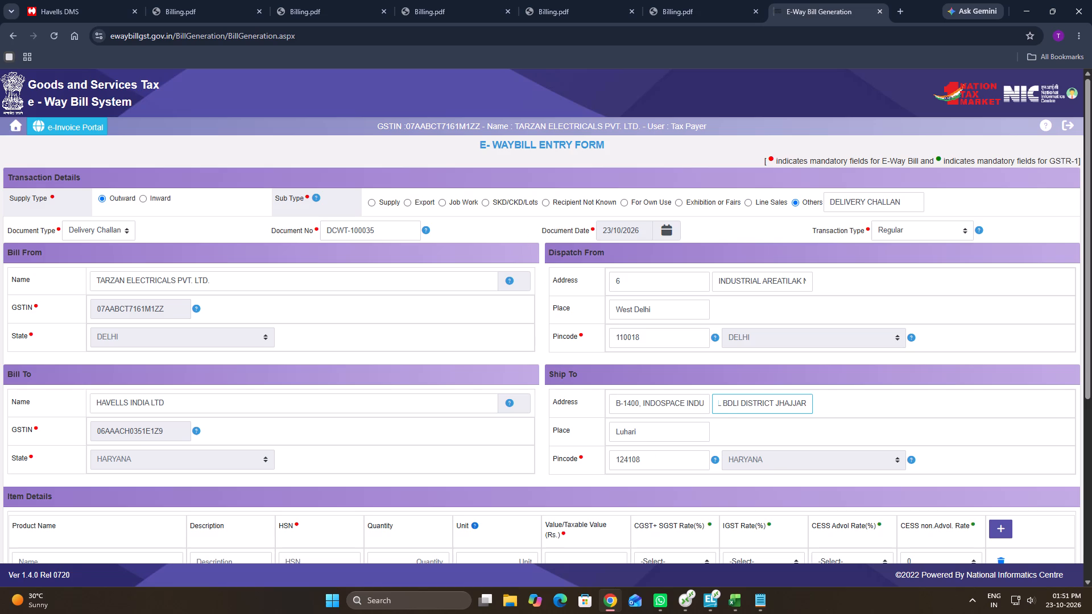
# Set the Ship To place to HARYANA and the pincode to 124105.
pyautogui.moveTo(654, 434); pyautogui.dragTo(435, 421)
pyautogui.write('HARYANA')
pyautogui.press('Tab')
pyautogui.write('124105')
# Enter ZELLA IMMERSION as both the product name and the description of the first item.
pyautogui.scroll(-1, 83, 529)
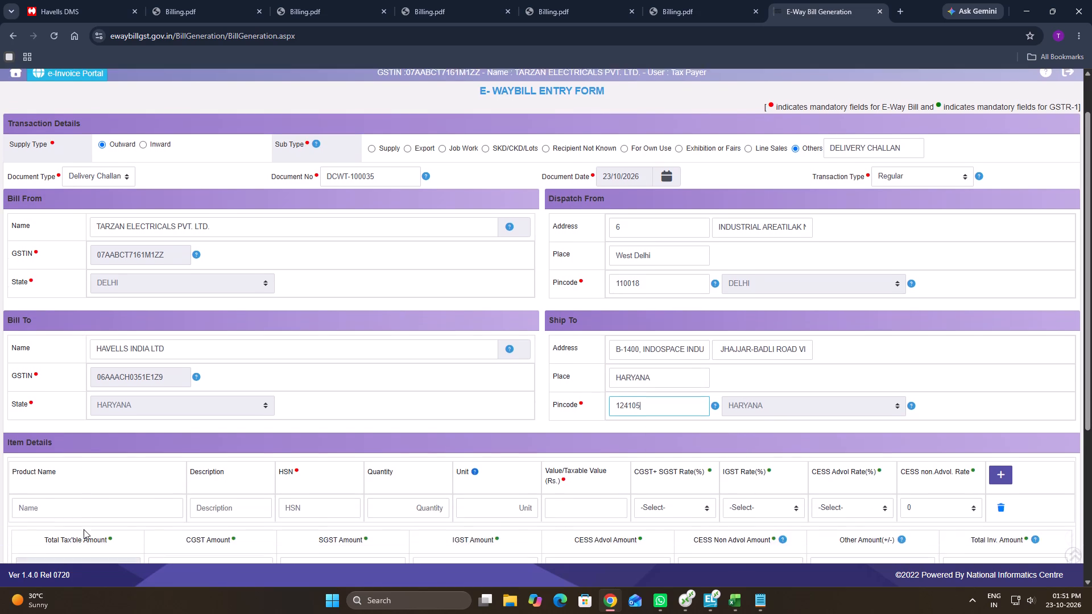
pyautogui.click(104, 505)
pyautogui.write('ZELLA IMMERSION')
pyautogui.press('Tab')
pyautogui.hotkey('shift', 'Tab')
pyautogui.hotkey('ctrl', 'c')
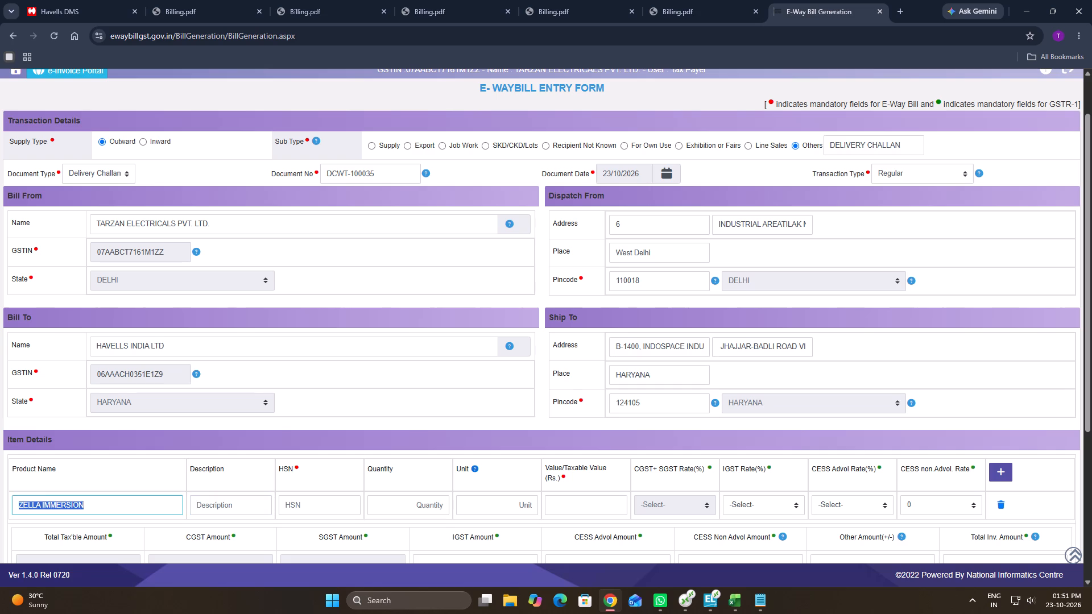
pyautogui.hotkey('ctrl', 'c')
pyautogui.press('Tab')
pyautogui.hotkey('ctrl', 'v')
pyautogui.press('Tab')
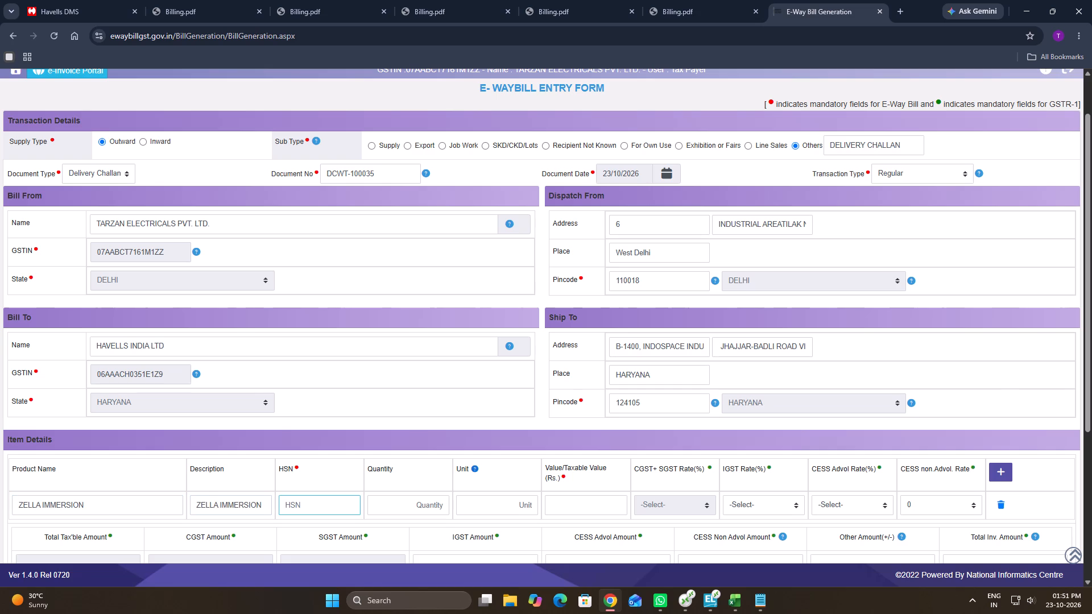
# In TallyPrime, open the ZELLA FLAP IMMERSION WH 1500W AUTO (BLUE) stock item from sales voucher 78 to check its HSN code.
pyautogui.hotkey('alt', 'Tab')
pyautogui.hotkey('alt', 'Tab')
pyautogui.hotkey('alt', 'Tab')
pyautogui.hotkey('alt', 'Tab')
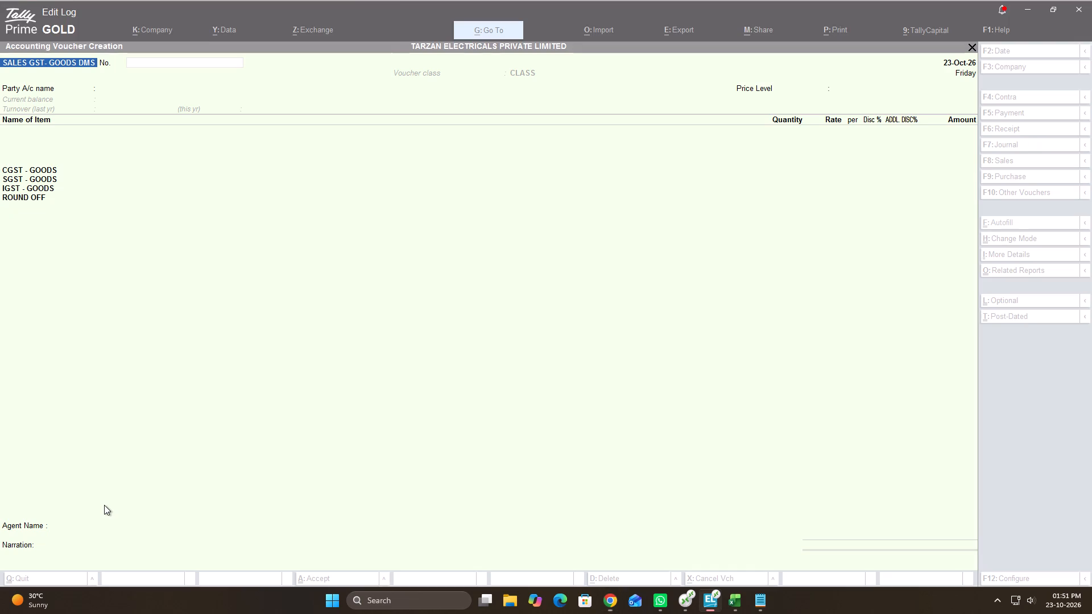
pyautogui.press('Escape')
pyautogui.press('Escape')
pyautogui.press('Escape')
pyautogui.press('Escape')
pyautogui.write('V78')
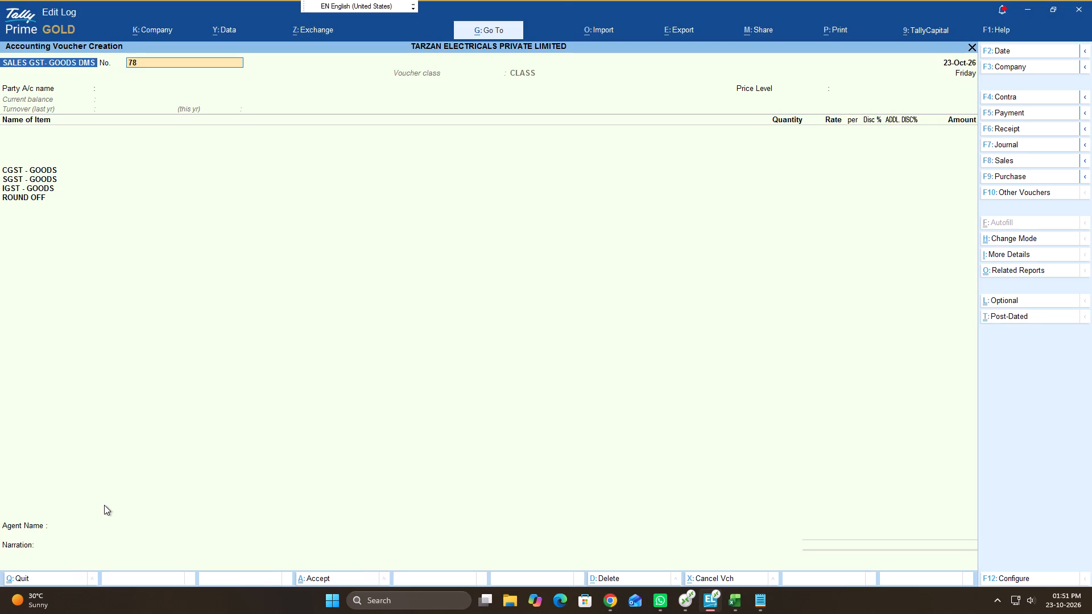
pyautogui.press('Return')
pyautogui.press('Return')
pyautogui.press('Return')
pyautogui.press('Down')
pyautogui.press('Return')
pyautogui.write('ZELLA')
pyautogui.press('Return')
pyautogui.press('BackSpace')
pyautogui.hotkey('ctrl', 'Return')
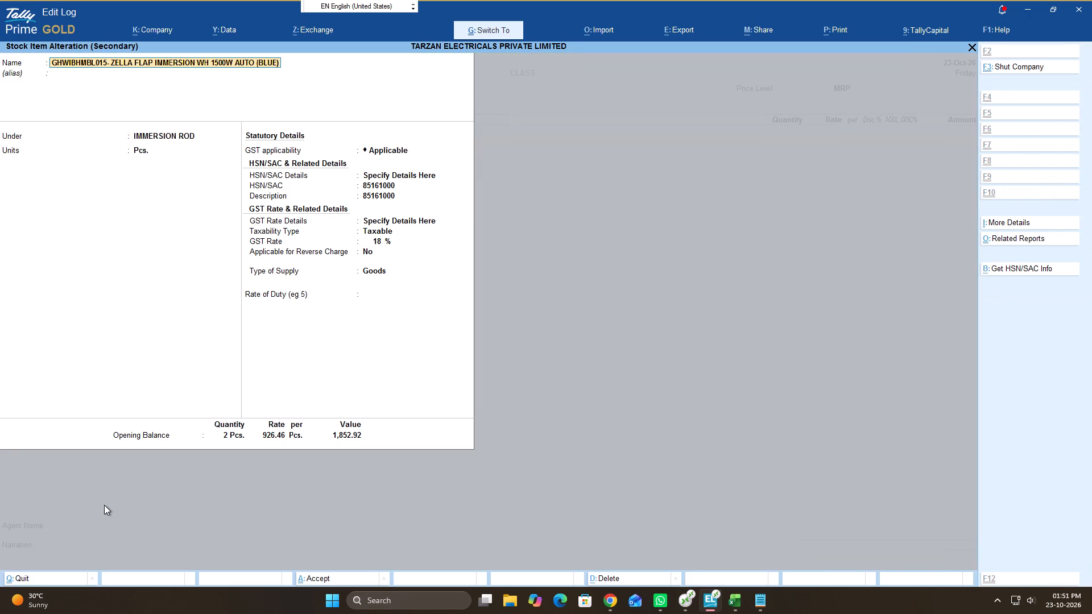
# Back in the Chrome e-way bill form, set the ZELLA IMMERSION HSN to 85161000.
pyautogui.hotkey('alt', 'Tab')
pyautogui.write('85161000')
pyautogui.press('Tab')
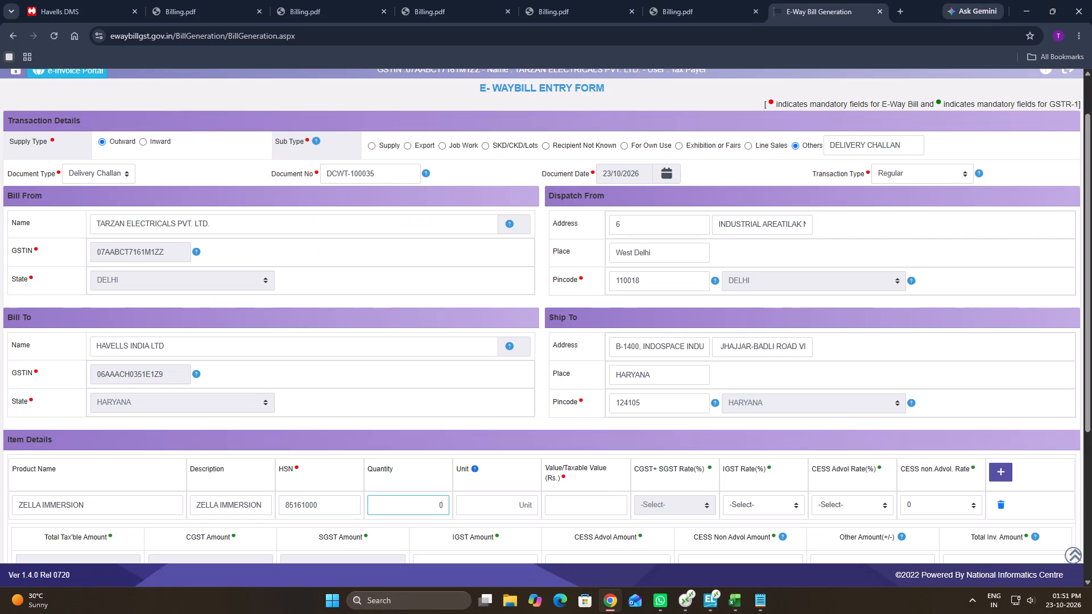
# Set the ZELLA IMMERSION quantity to 1 and its unit to PCS.
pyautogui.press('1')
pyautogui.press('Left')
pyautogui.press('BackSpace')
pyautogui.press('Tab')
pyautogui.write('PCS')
# Set the ZELLA IMMERSION taxable value to 1113 and its IGST rate to Not Applicable.
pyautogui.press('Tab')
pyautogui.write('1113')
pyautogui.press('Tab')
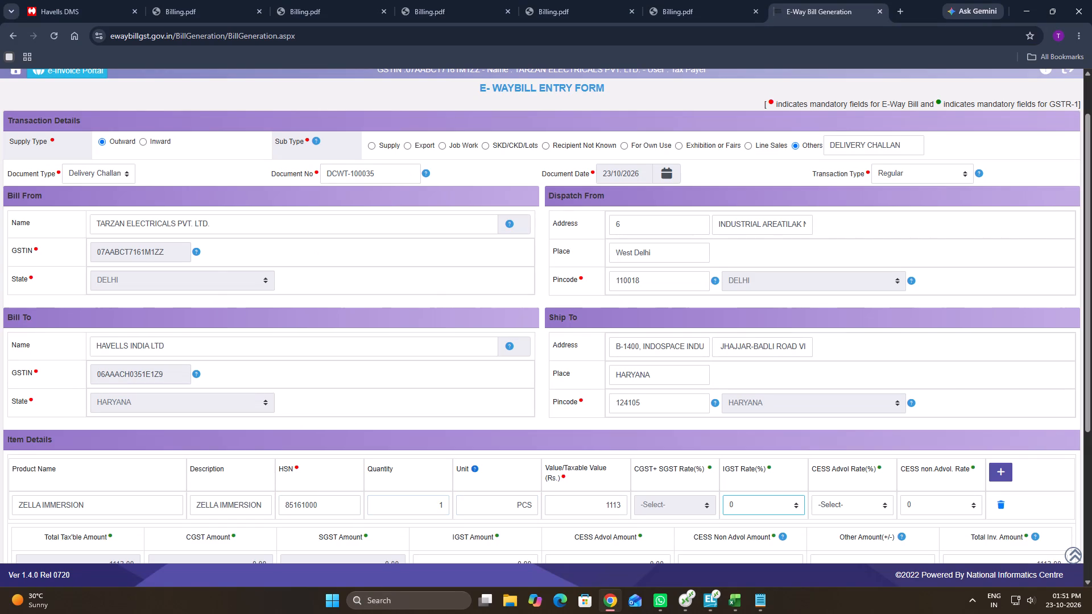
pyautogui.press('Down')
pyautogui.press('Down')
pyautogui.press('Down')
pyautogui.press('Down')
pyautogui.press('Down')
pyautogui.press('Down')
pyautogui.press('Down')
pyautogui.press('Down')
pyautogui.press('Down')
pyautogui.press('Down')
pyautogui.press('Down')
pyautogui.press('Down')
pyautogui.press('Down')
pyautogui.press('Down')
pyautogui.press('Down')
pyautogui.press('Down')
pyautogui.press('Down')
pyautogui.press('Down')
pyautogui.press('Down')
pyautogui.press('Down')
pyautogui.scroll(-2, 104, 505)
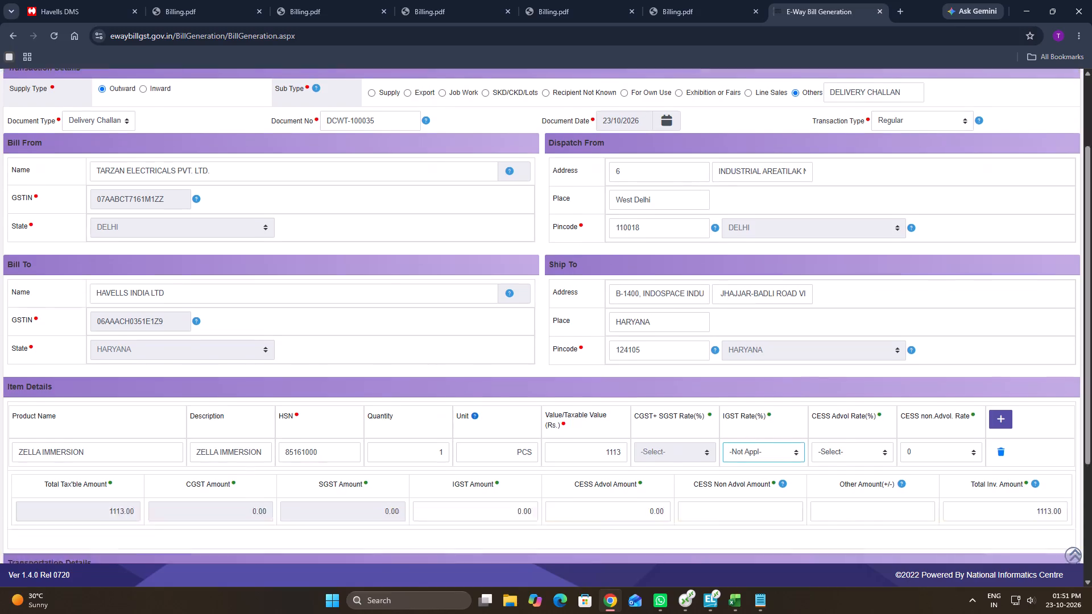
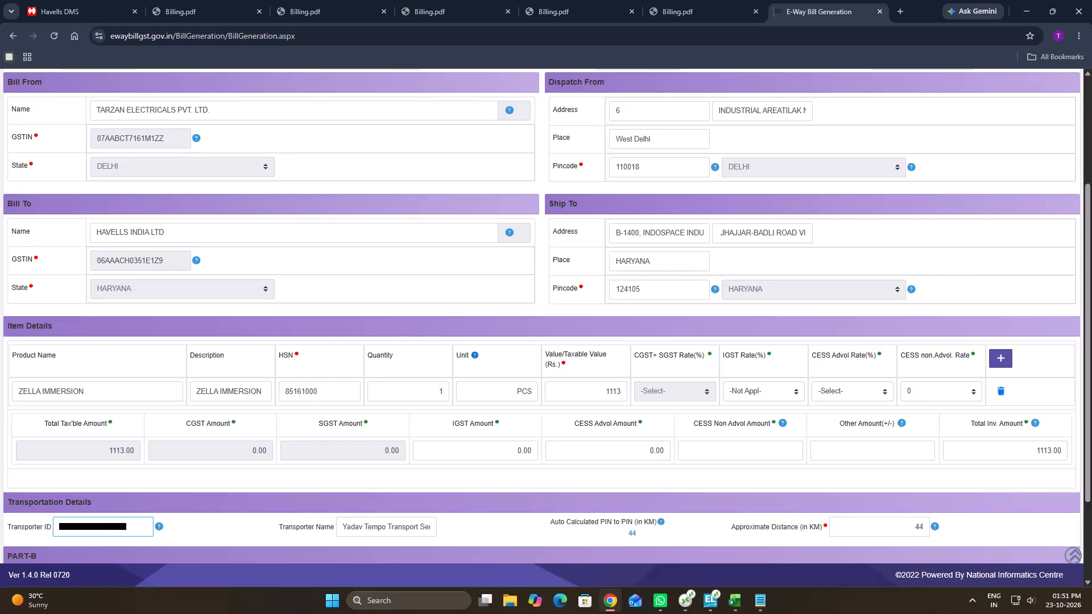
pyautogui.scroll(-2, 131, 526)
pyautogui.click(114, 495)
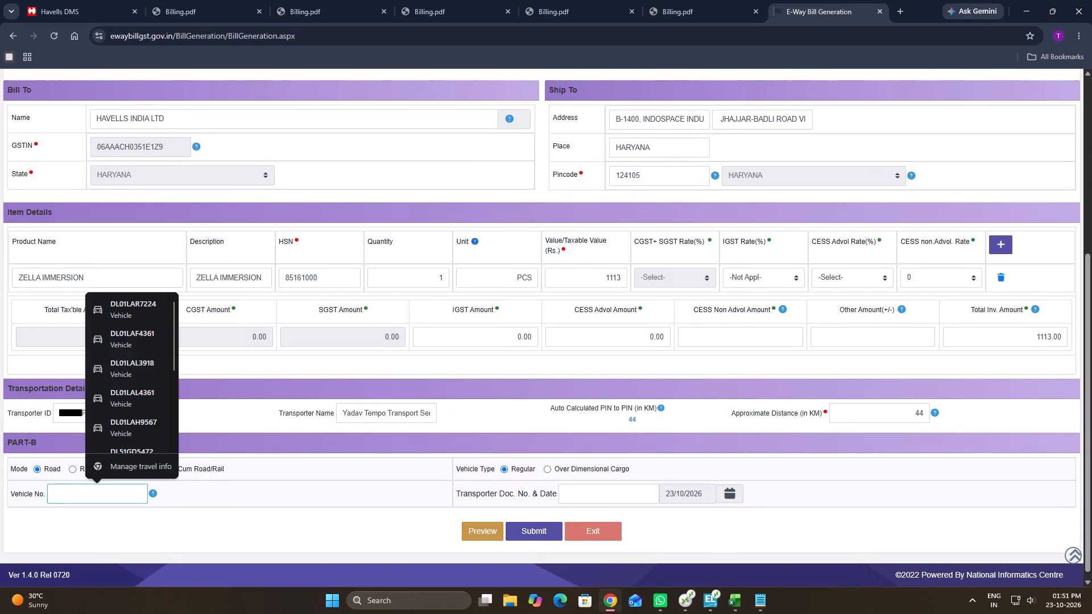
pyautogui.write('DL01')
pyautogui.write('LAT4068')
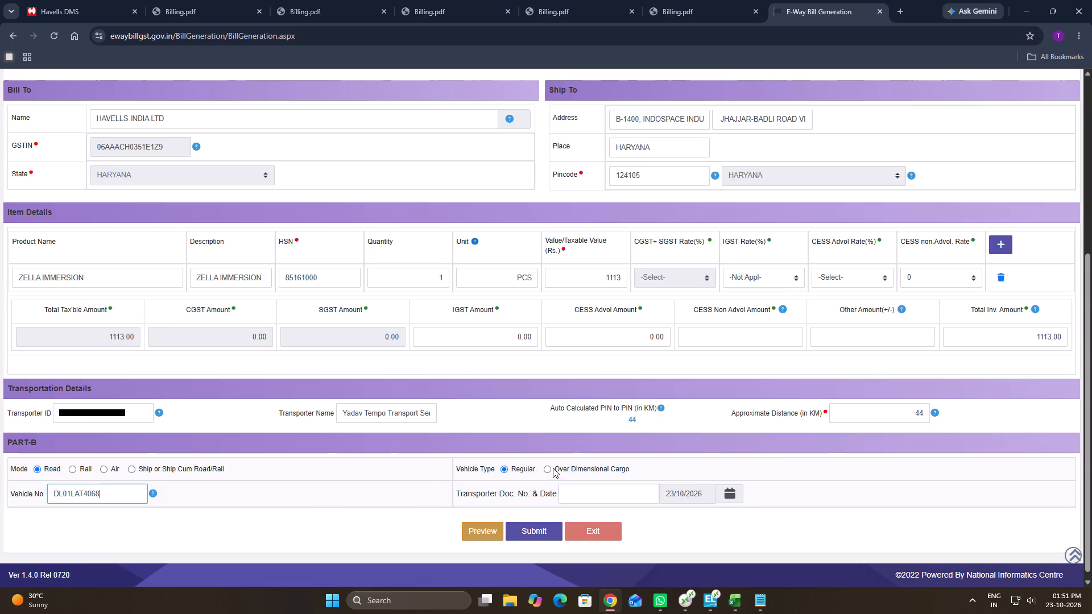
pyautogui.click(597, 495)
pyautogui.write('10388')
pyautogui.click(584, 381)
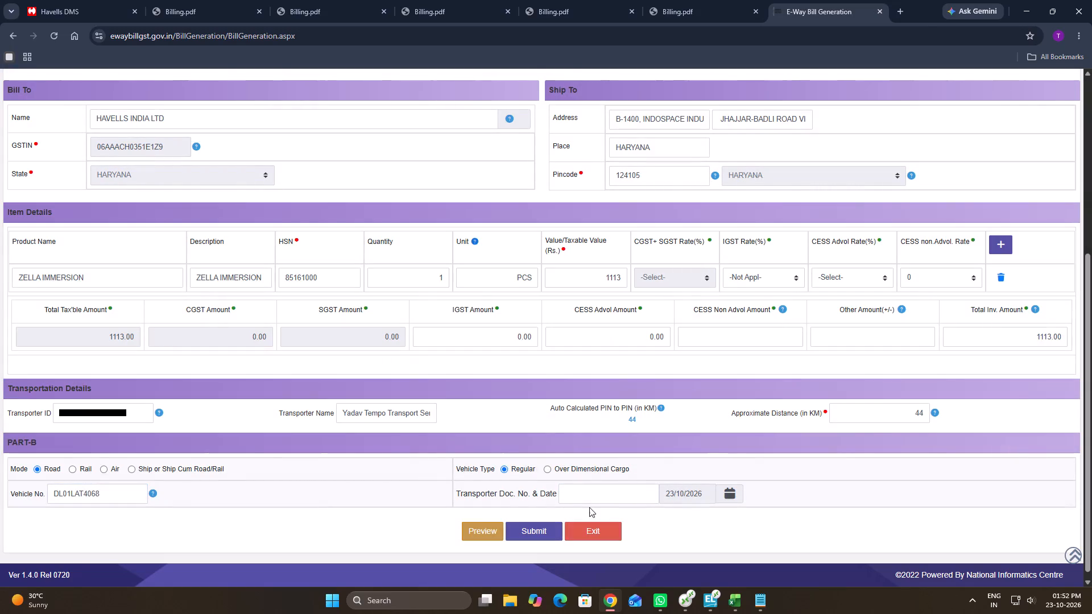
pyautogui.click(594, 499)
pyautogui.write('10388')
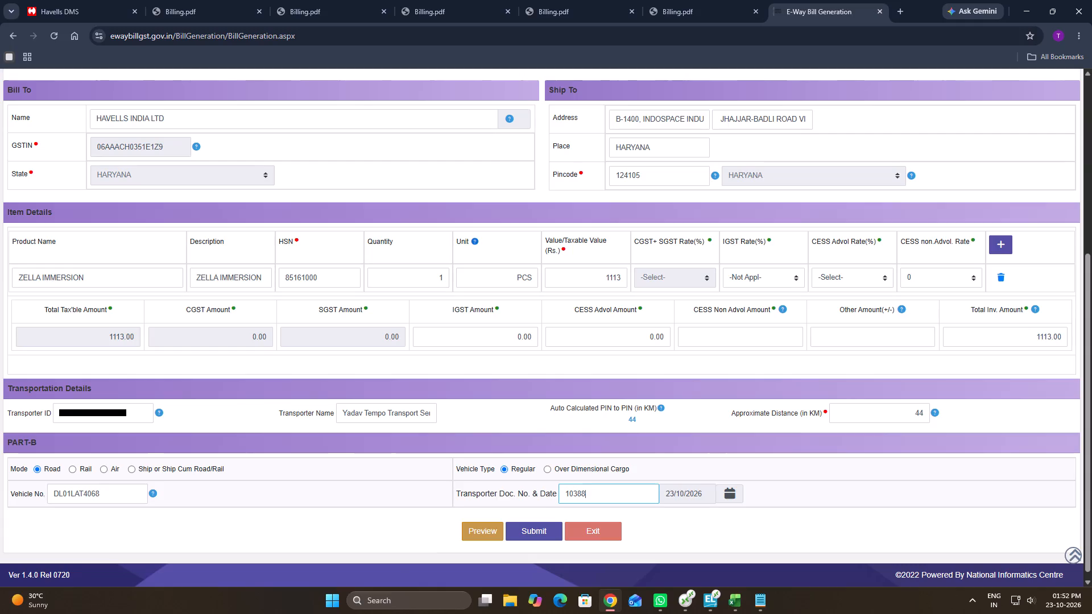
pyautogui.click(453, 537)
# Preview the DCWT-100035 e-way bill, continuing without the GSTR1 fields, to check its details, and return to the form.
pyautogui.click(482, 525)
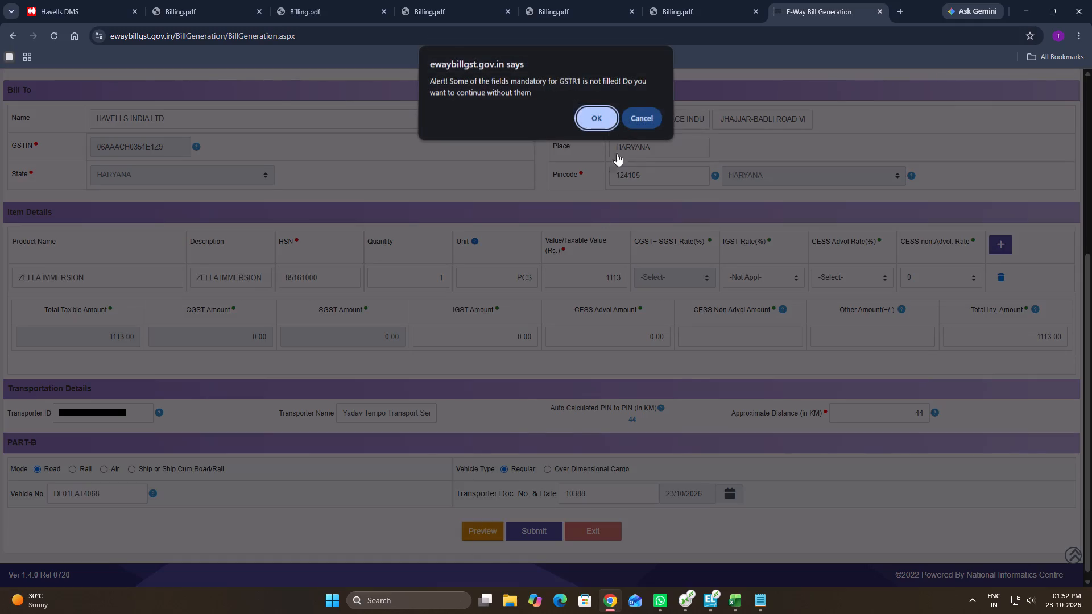
pyautogui.click(607, 113)
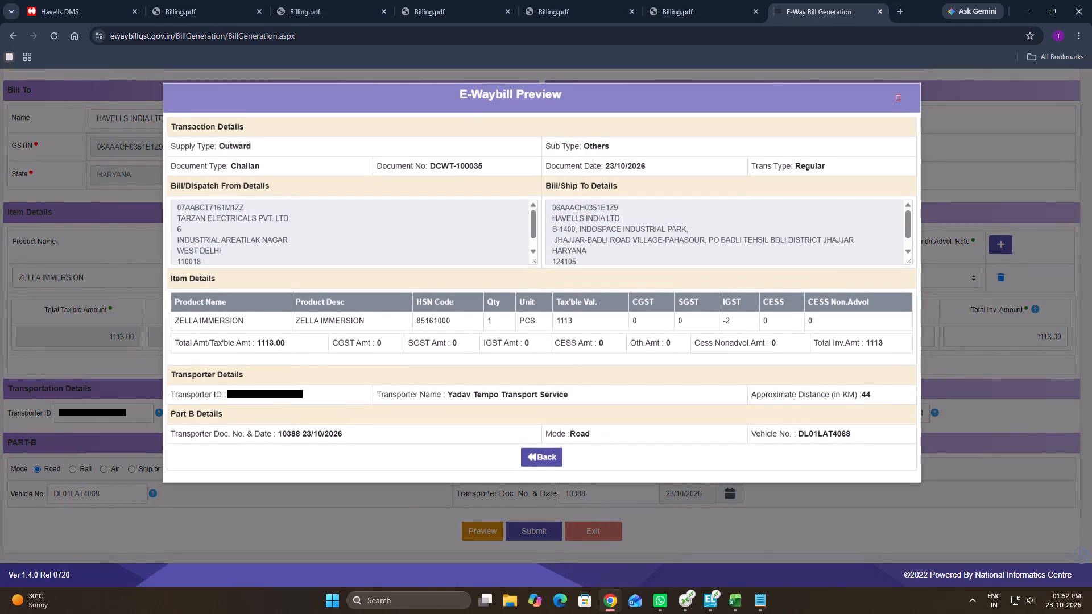
pyautogui.scroll(-4, 566, 383)
pyautogui.click(553, 460)
# Submit the DCWT-100035 form to generate the e-way bill, accepting both alerts.
pyautogui.click(530, 540)
pyautogui.click(597, 115)
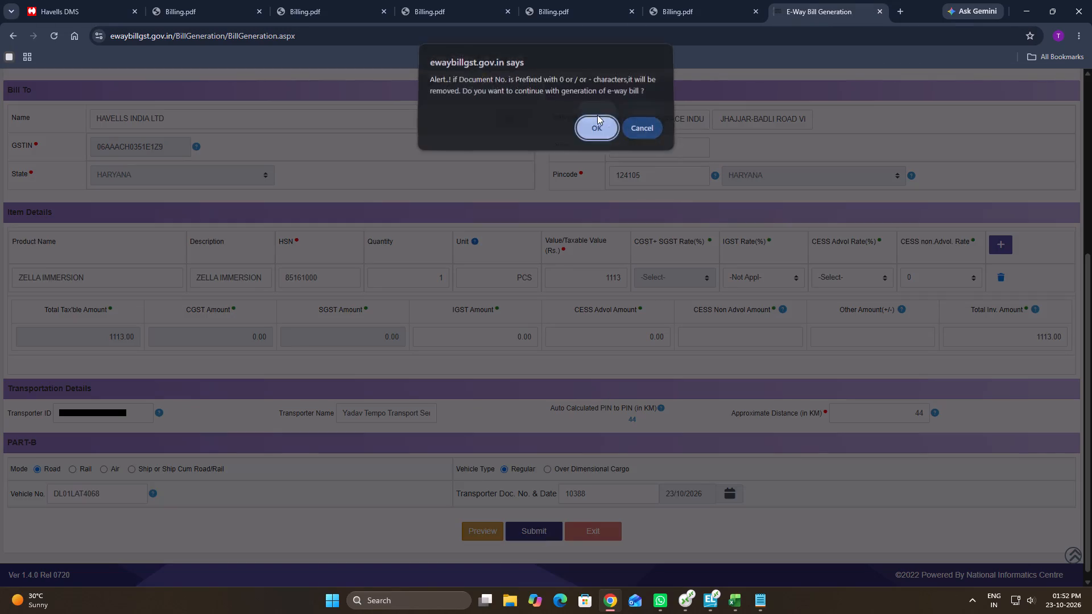
pyautogui.click(597, 140)
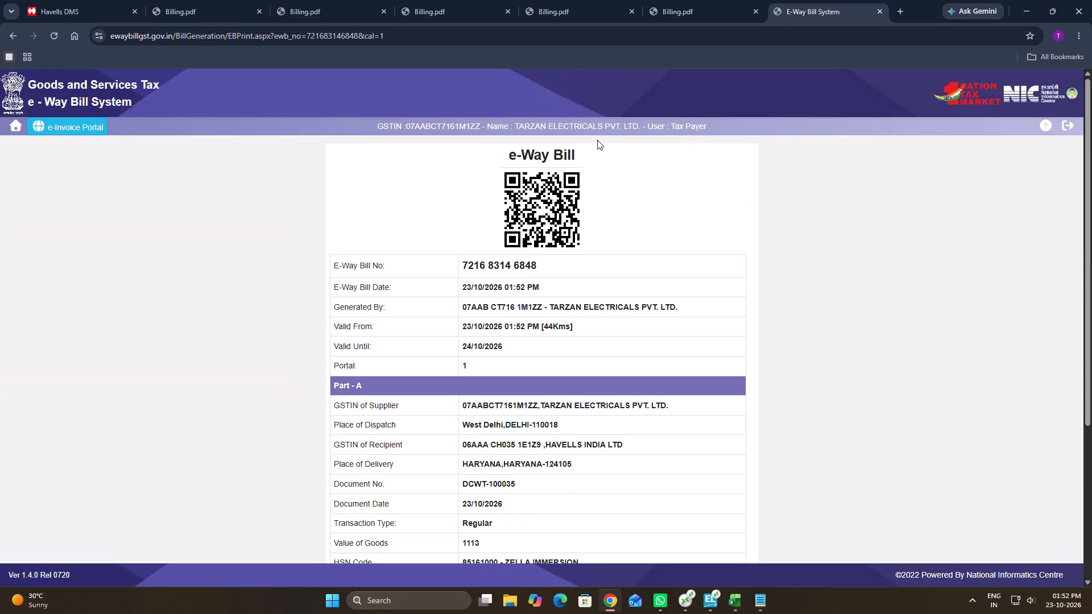
# Print the generated DCWT-100035 e-way bill on the HP LaserJet 1020 with an increased number of copies.
pyautogui.scroll(-3, 597, 140)
pyautogui.scroll(-3, 545, 311)
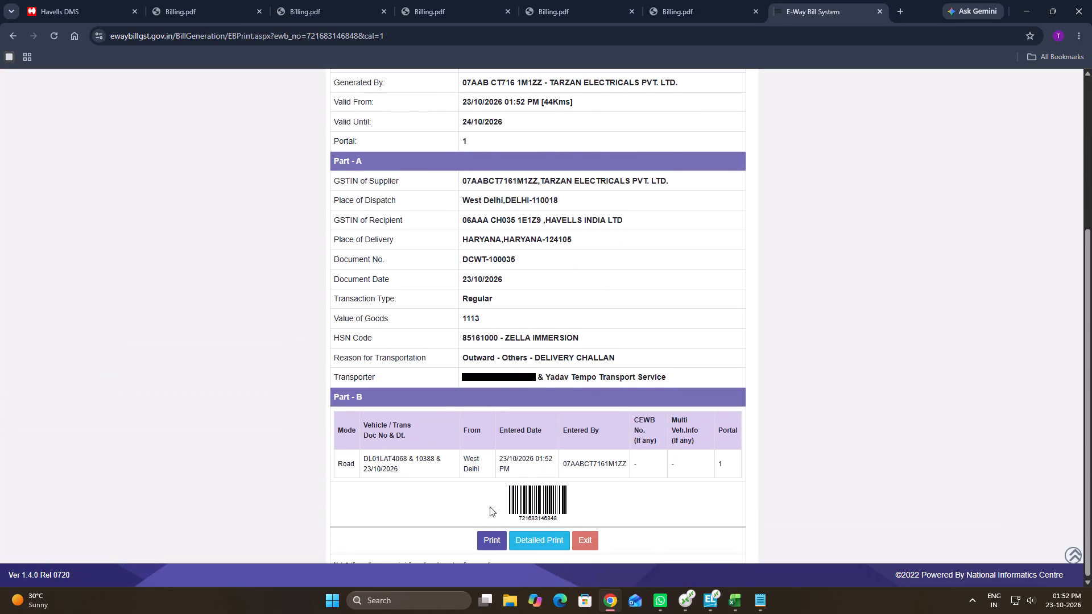
pyautogui.click(485, 549)
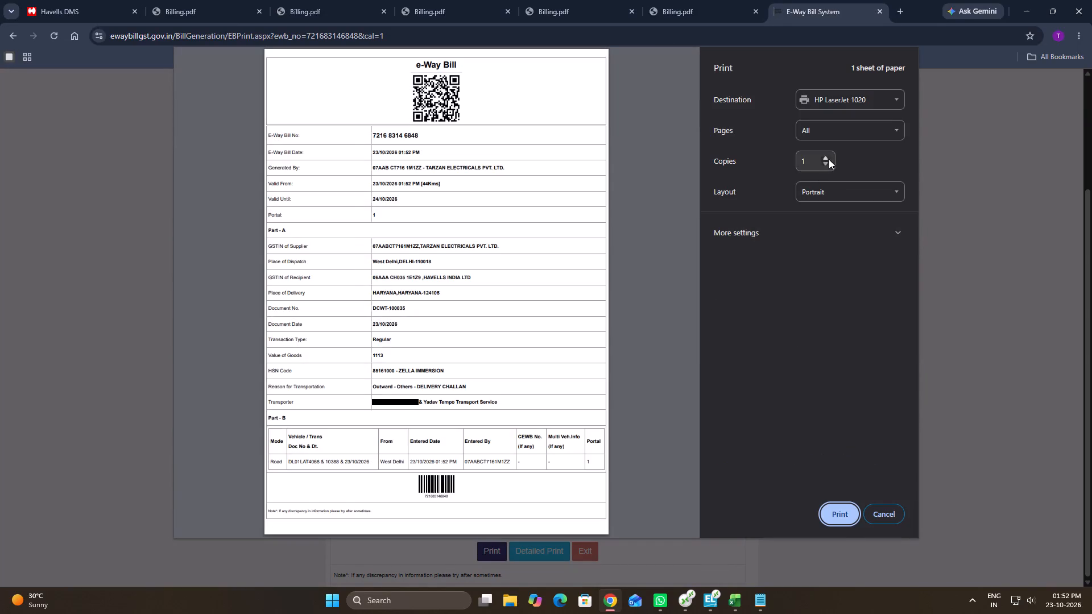
pyautogui.click(829, 159)
pyautogui.click(838, 516)
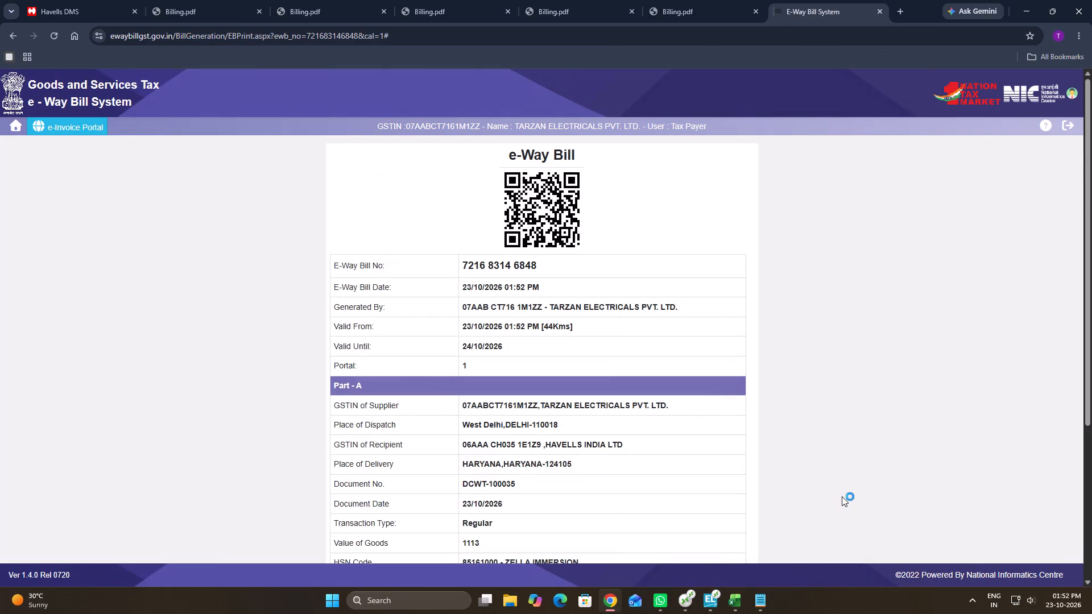
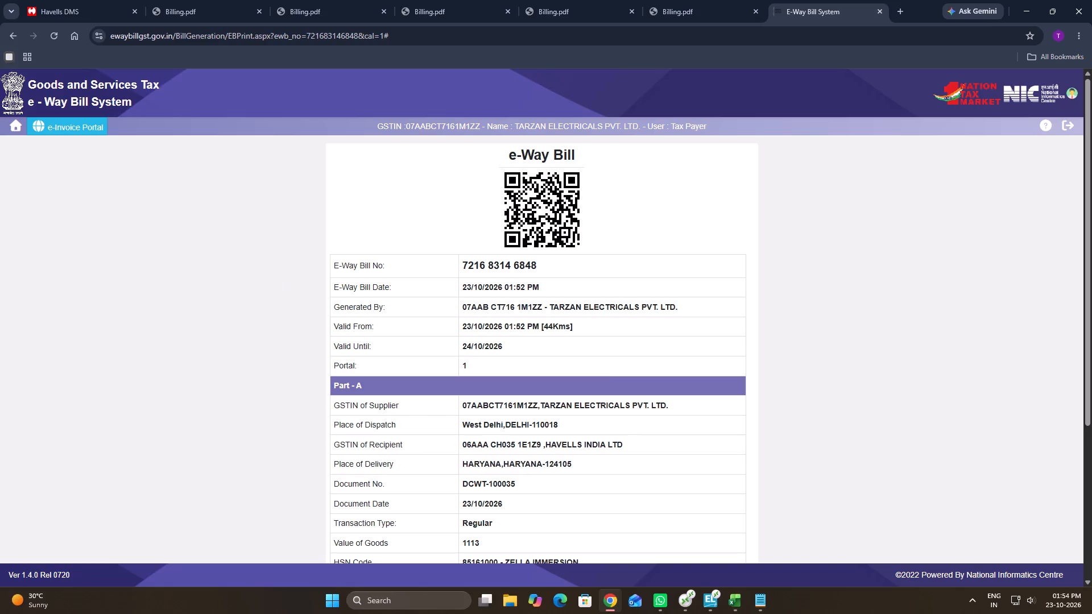
# Exit the generated DCWT-100035 e-way bill and open a blank form for generating a new one.
pyautogui.scroll(-7, 714, 521)
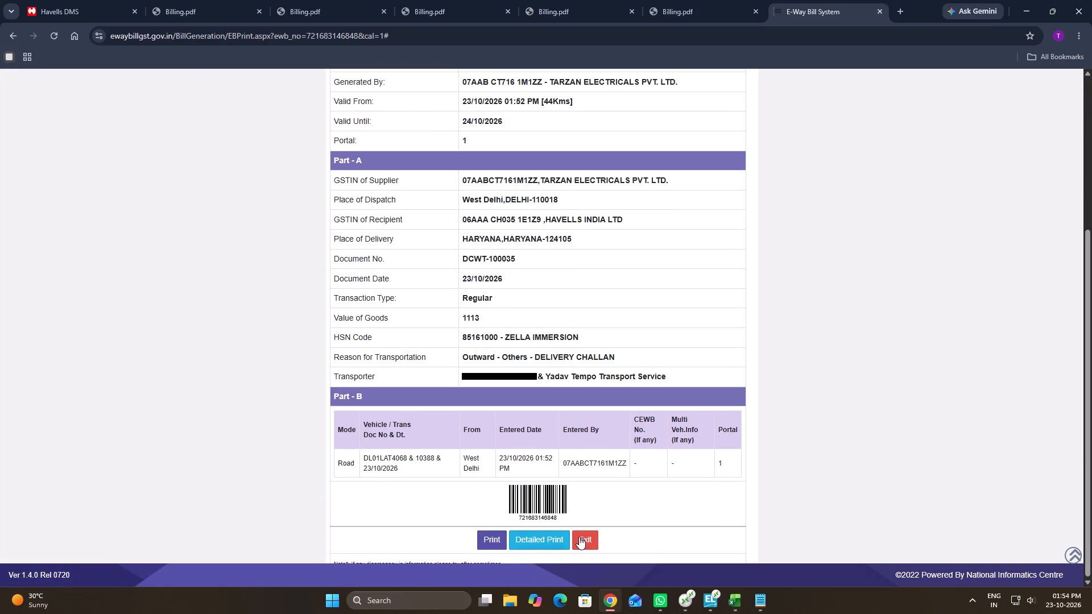
pyautogui.click(579, 537)
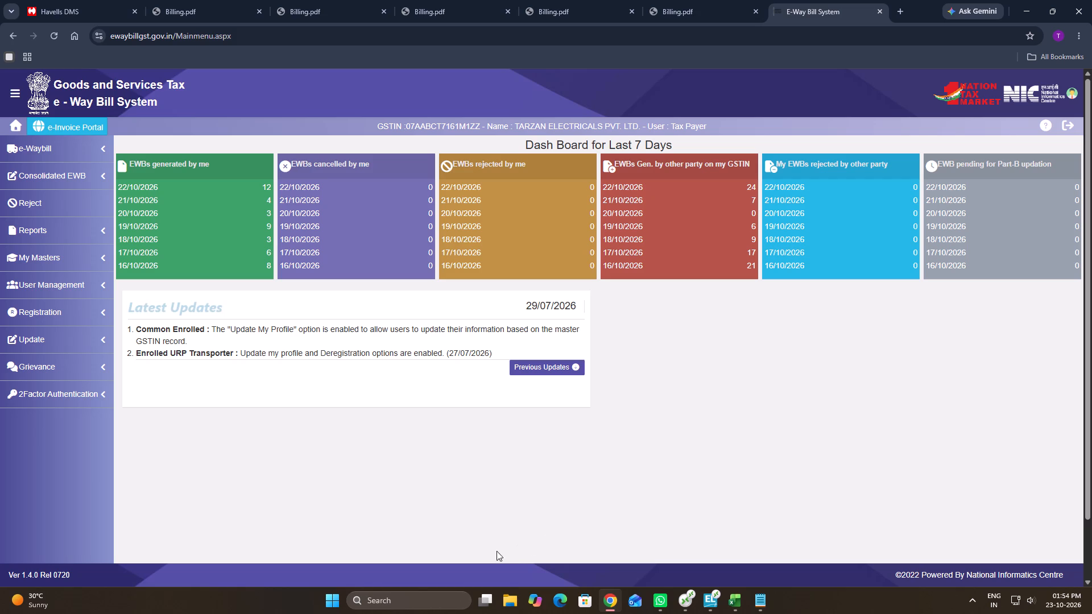
pyautogui.click(60, 144)
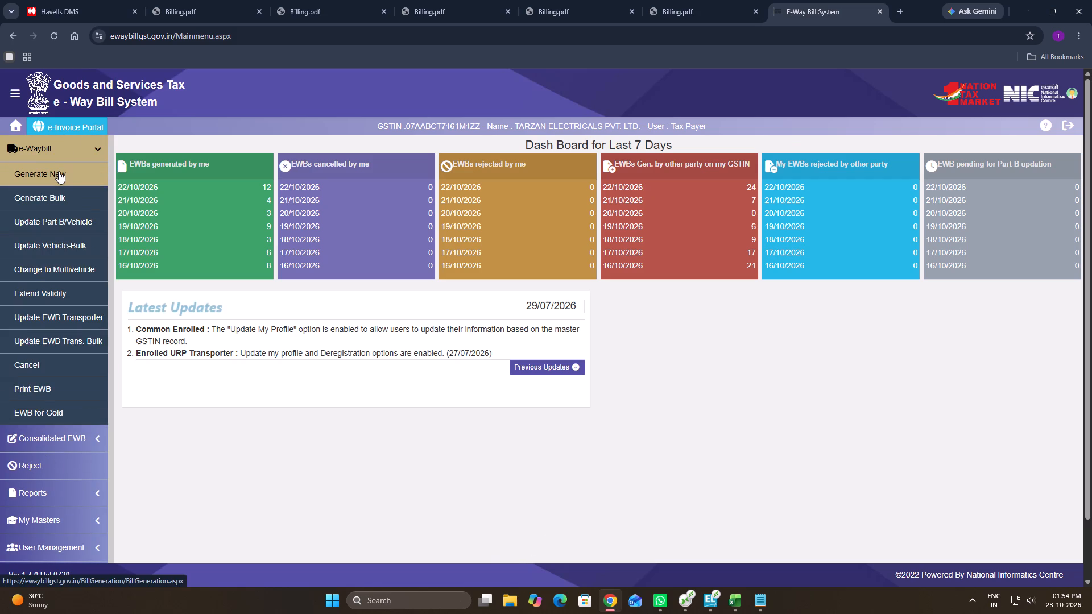
pyautogui.click(59, 171)
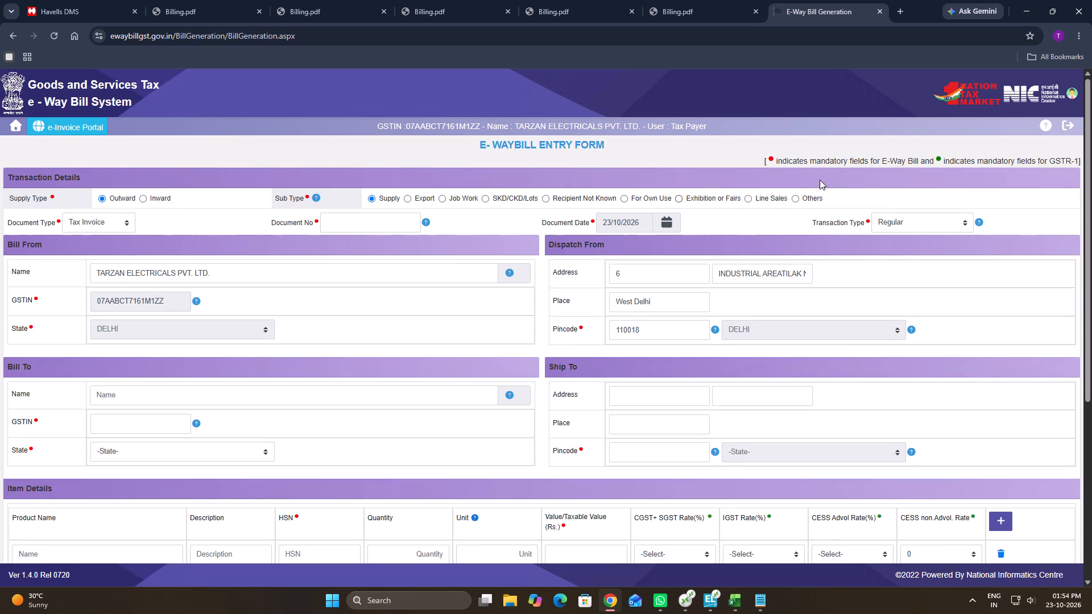
# Set the sub type to Others with the description DELIVERY CHALLAN and enter document number DCWT-100032.
pyautogui.click(797, 196)
pyautogui.click(841, 203)
pyautogui.write('DELIVERY CHALLAN')
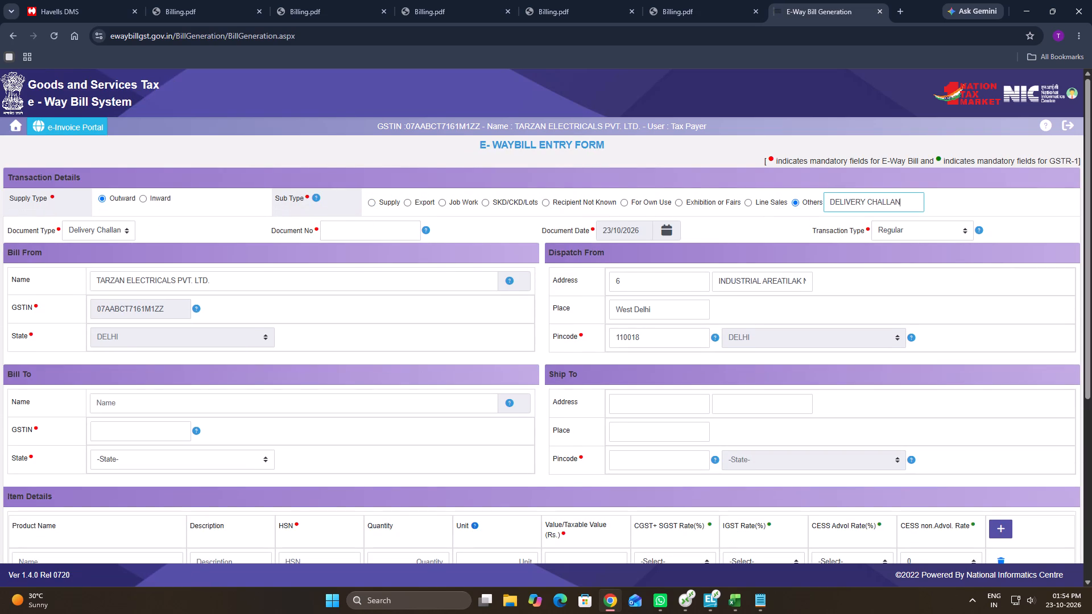
pyautogui.click(351, 235)
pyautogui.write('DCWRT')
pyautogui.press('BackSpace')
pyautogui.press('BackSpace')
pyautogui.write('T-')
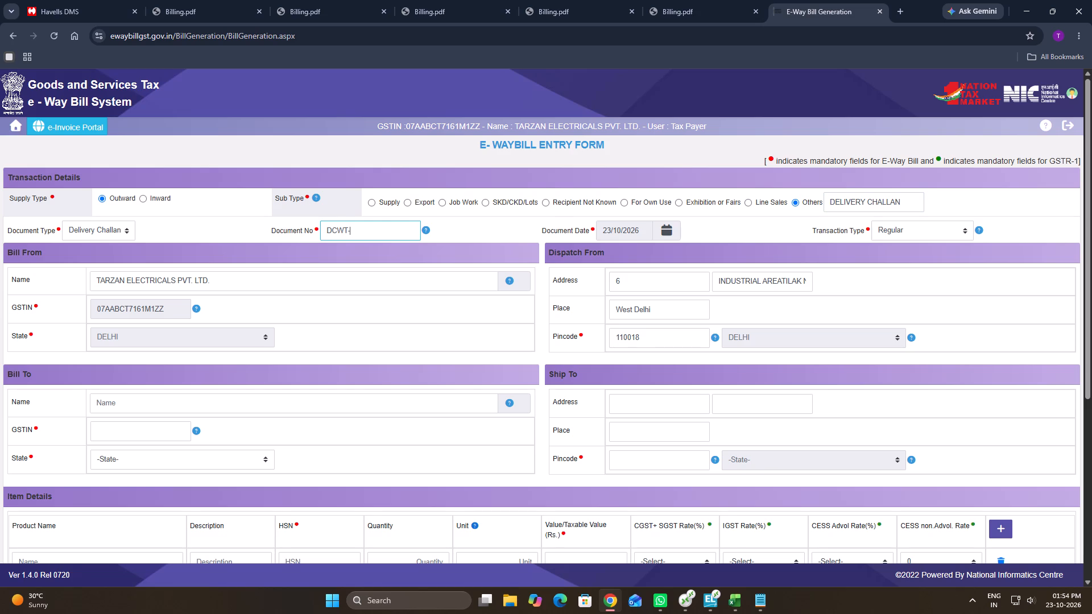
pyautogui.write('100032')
# Fill the Bill To GSTIN with the Havells India number copied from the GST DETAILS JHAJJAR.txt note.
pyautogui.click(160, 434)
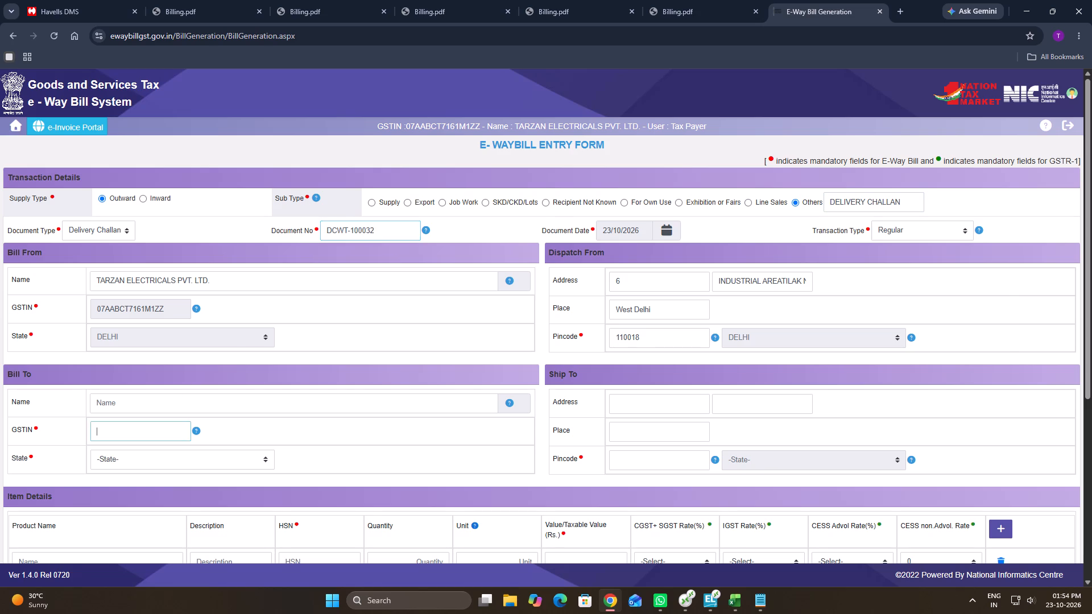
pyautogui.hotkey('alt', 'Tab')
pyautogui.hotkey('alt', 'Tab')
pyautogui.doubleClick(65, 70)
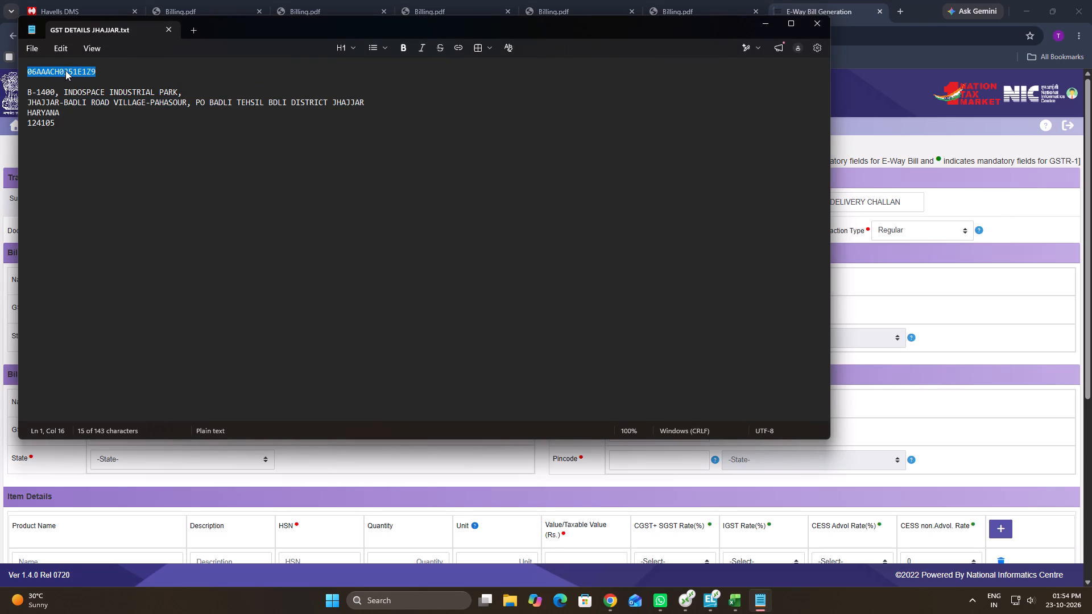
pyautogui.hotkey('ctrl', 'c')
pyautogui.hotkey('alt', 'Tab')
pyautogui.hotkey('ctrl', 'v')
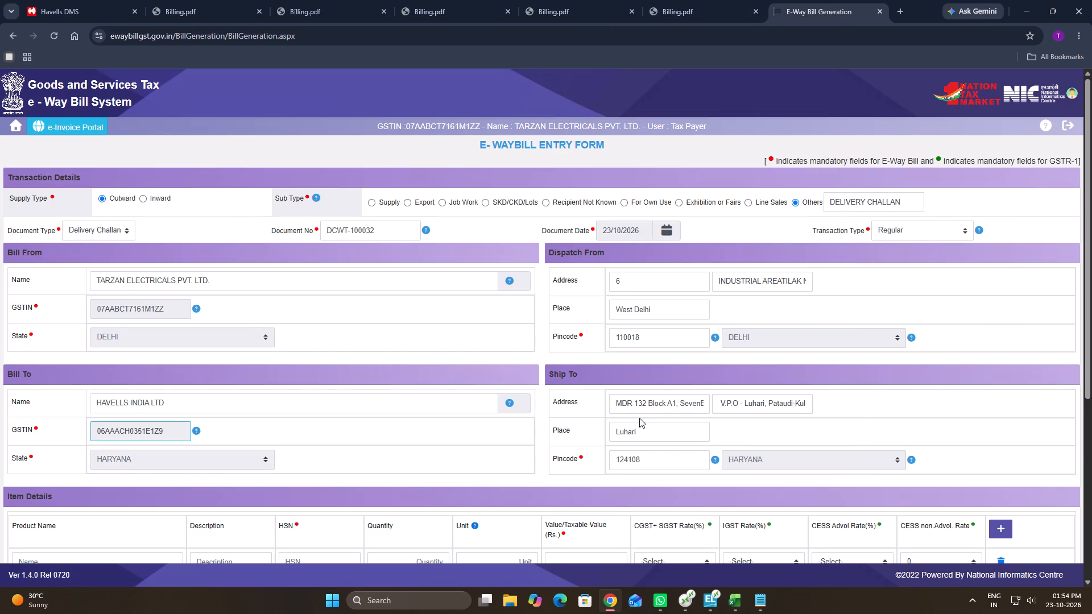
# Replace both Ship To address fields with the two Jhajjar address lines copied from the GST DETAILS JHAJJAR.txt note.
pyautogui.moveTo(610, 405); pyautogui.dragTo(1091, 407)
pyautogui.press('BackSpace')
pyautogui.hotkey('alt', 'Tab')
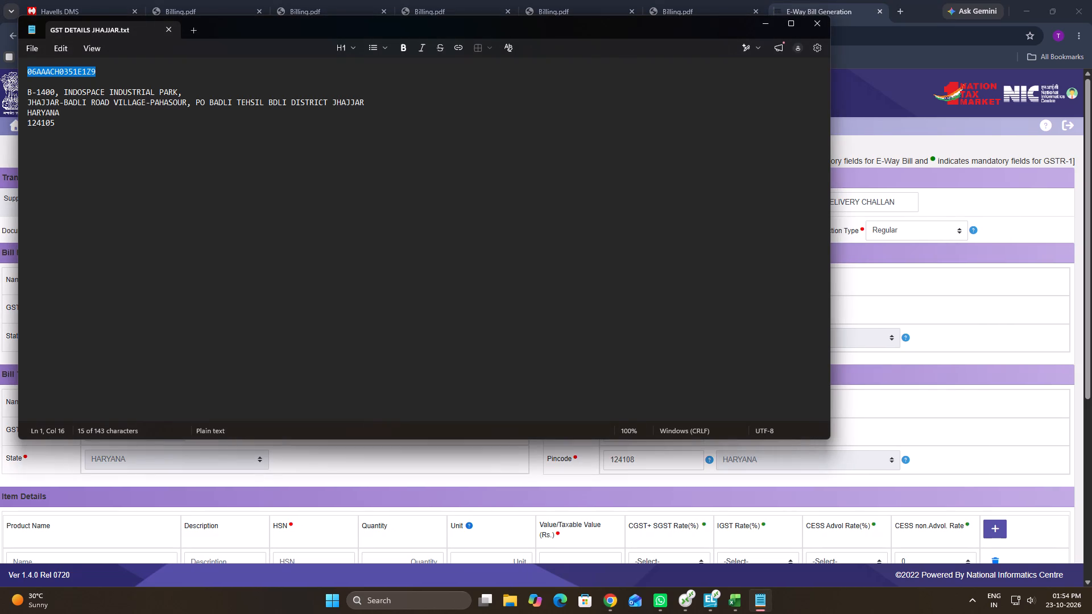
pyautogui.doubleClick(136, 94)
pyautogui.click(136, 94)
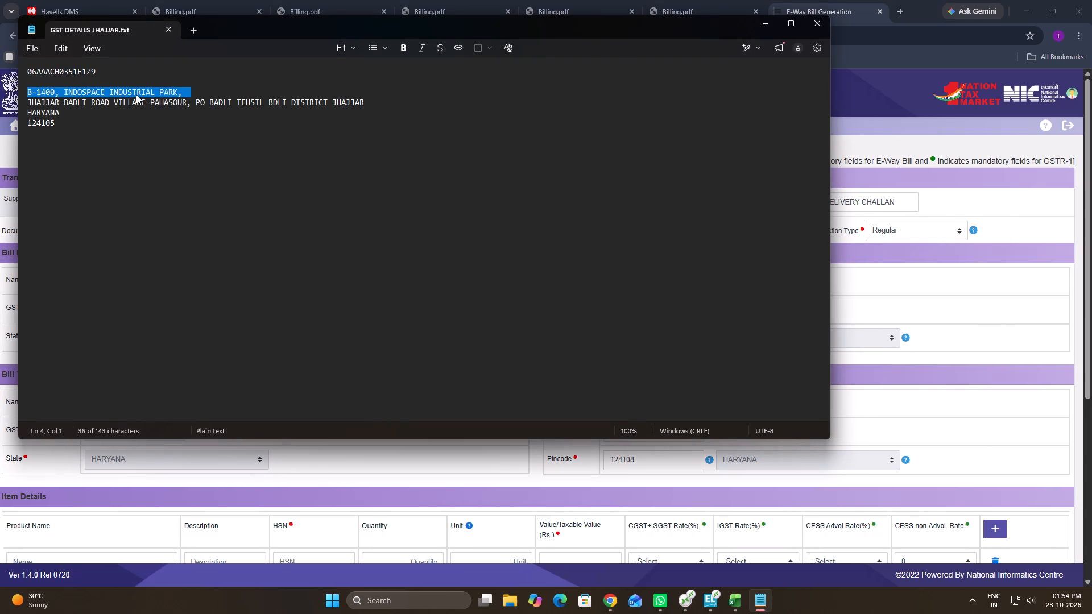
pyautogui.hotkey('ctrl', 'c')
pyautogui.hotkey('alt', 'Tab')
pyautogui.hotkey('ctrl', 'v')
pyautogui.moveTo(710, 403); pyautogui.dragTo(1091, 413)
pyautogui.press('BackSpace')
pyautogui.hotkey('alt', 'Tab')
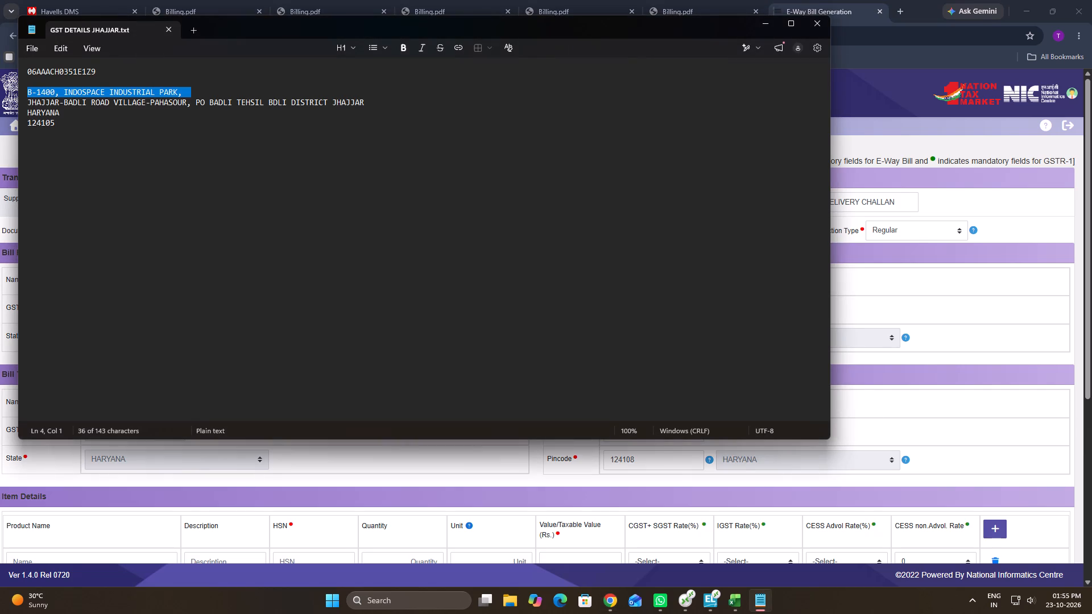
pyautogui.tripleClick(195, 104)
pyautogui.hotkey('ctrl', 'c')
pyautogui.hotkey('alt', 'Tab')
pyautogui.hotkey('ctrl', 'v')
# Set the Ship To place to HARYANA and the pincode to 124105.
pyautogui.moveTo(665, 438); pyautogui.dragTo(439, 425)
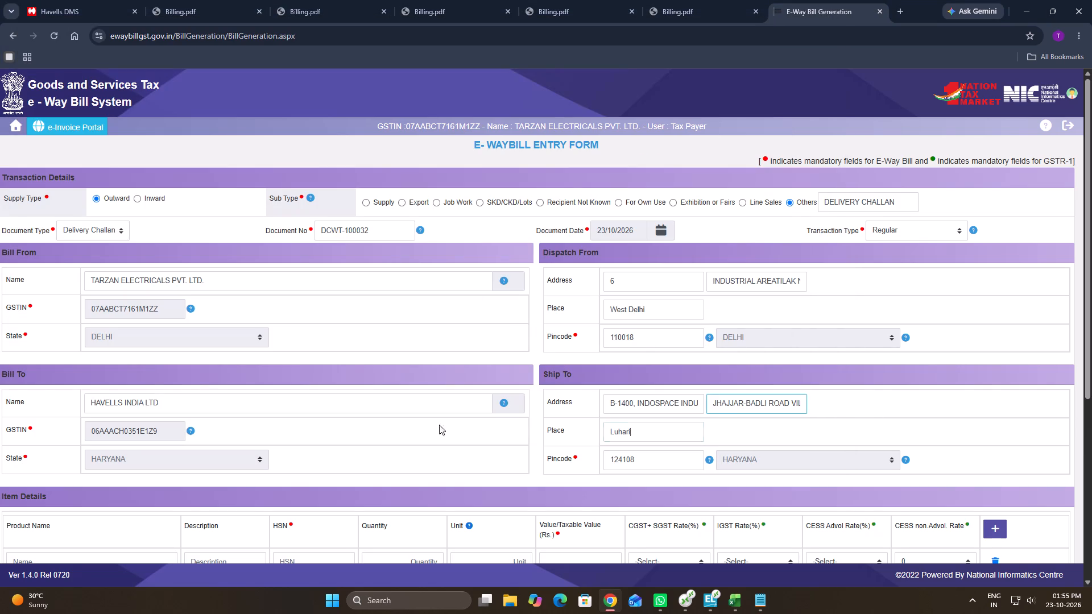
pyautogui.moveTo(439, 425); pyautogui.dragTo(212, 424)
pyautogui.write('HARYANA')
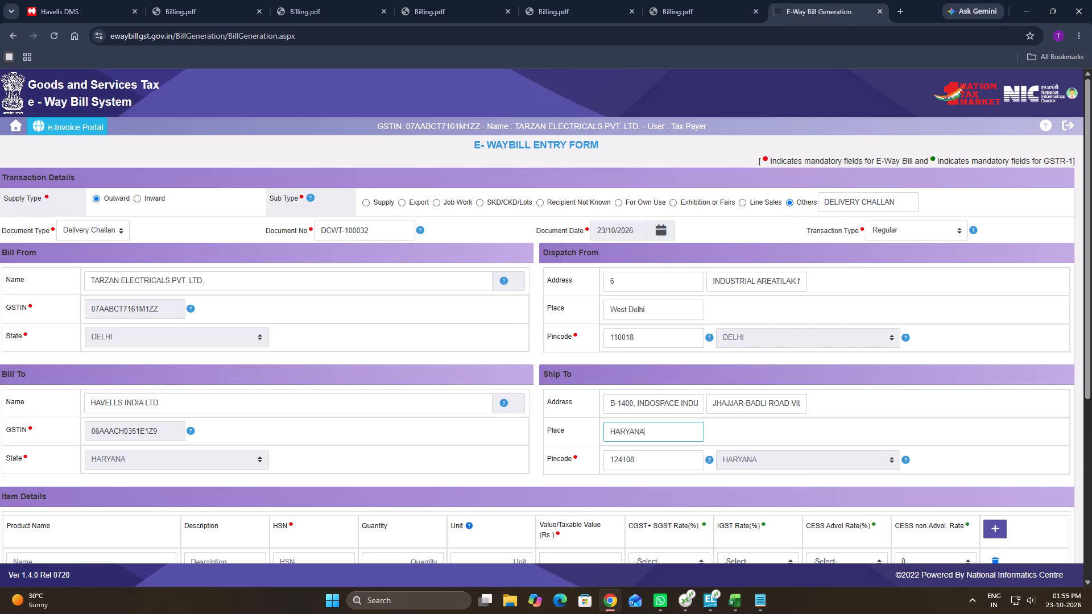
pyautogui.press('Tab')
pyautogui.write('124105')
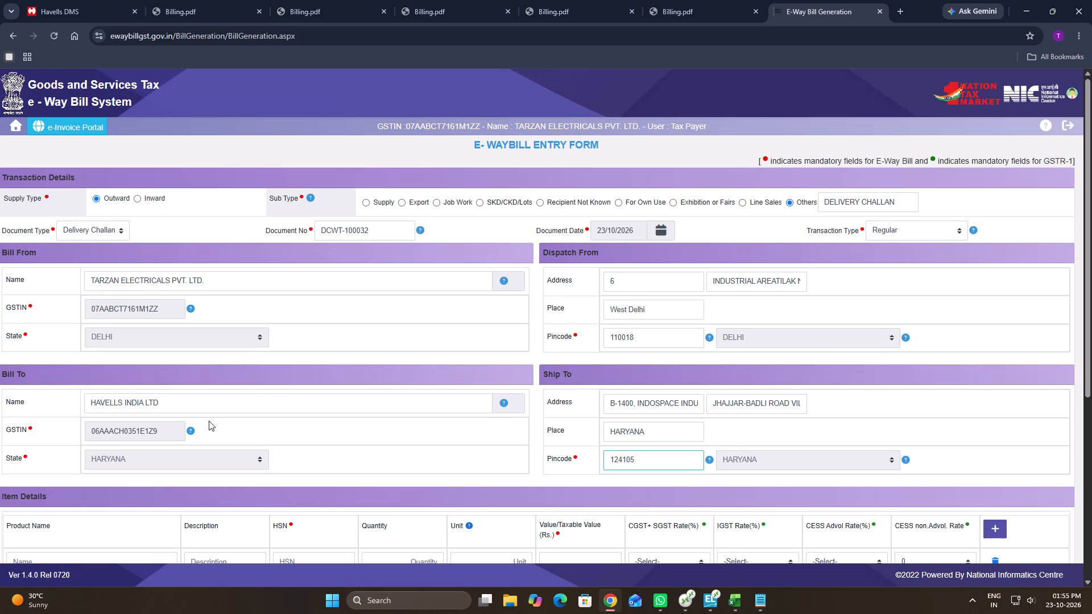
# Open the product name of the first item row for entry.
pyautogui.scroll(-2, 209, 421)
pyautogui.click(119, 456)
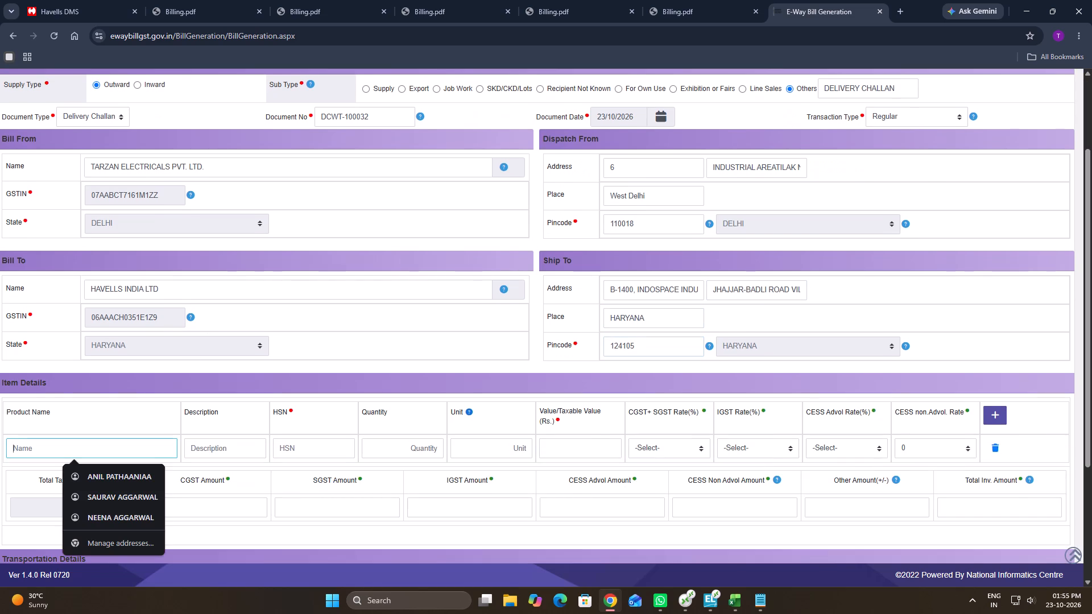
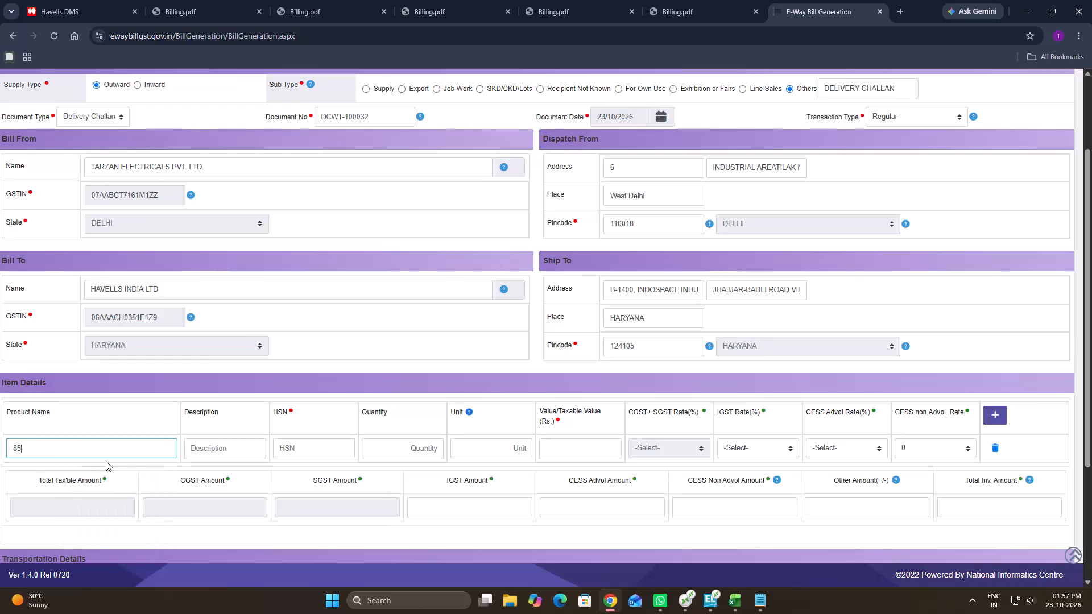
# Clear the product name and fill the first item row with HSN 85131010, quantity 26, unit PCS and taxable value 5339.42.
pyautogui.press('BackSpace')
pyautogui.press('BackSpace')
pyautogui.press('Tab')
pyautogui.press('Tab')
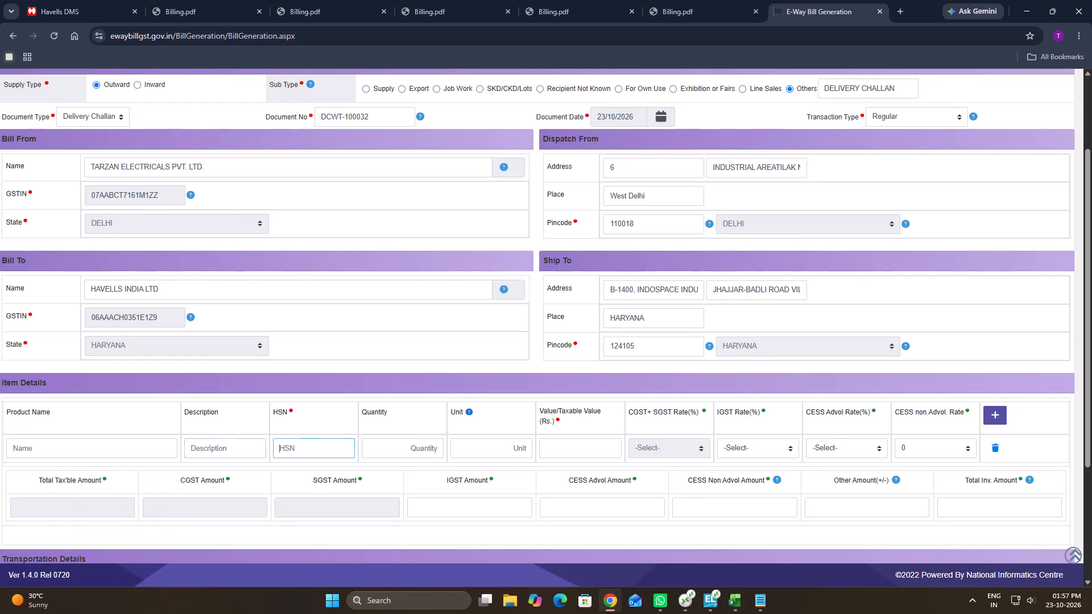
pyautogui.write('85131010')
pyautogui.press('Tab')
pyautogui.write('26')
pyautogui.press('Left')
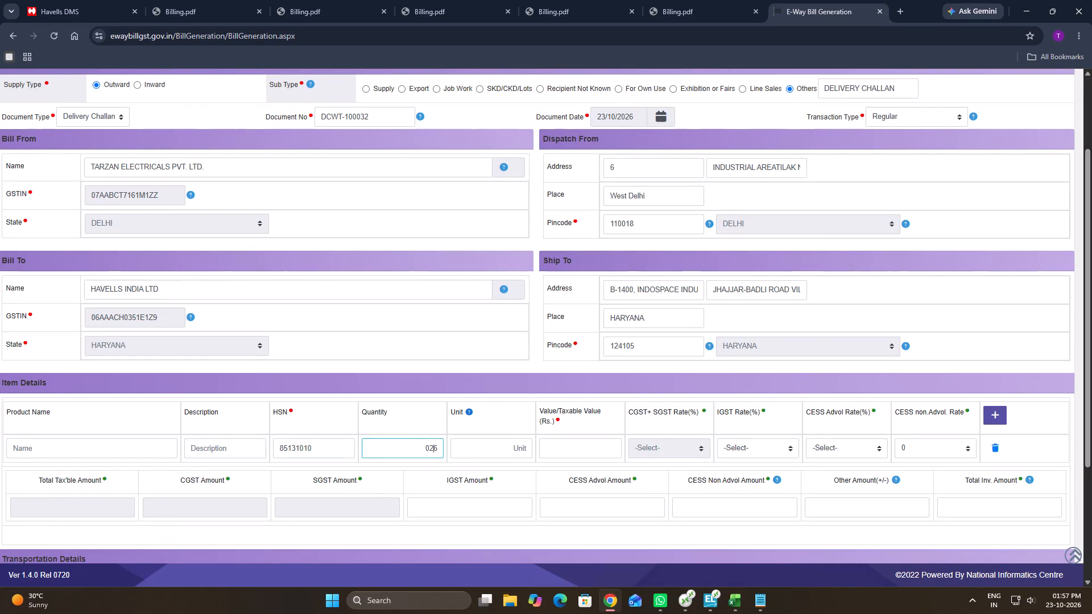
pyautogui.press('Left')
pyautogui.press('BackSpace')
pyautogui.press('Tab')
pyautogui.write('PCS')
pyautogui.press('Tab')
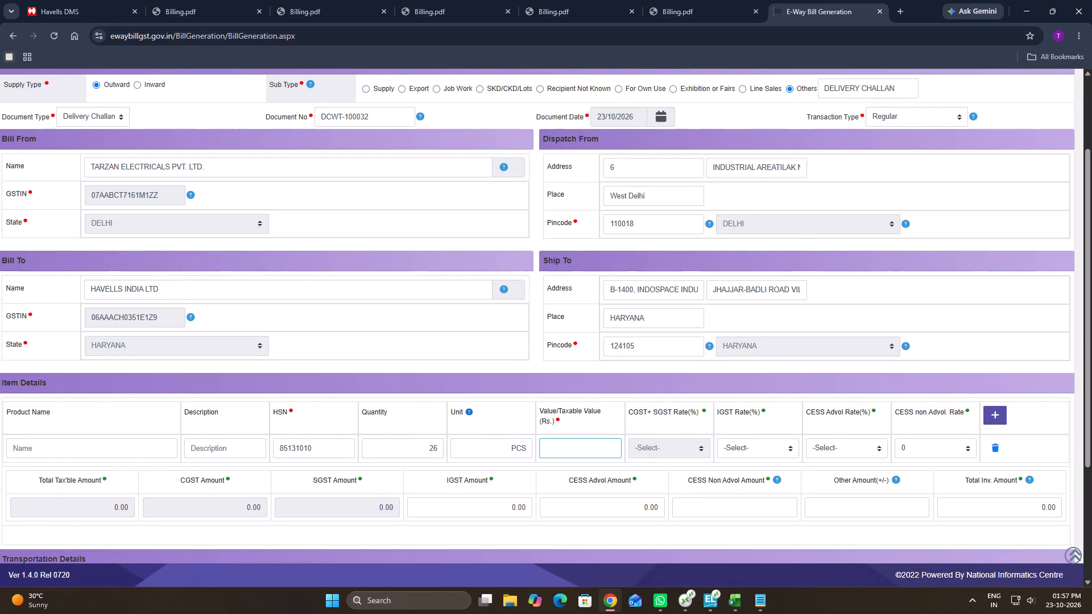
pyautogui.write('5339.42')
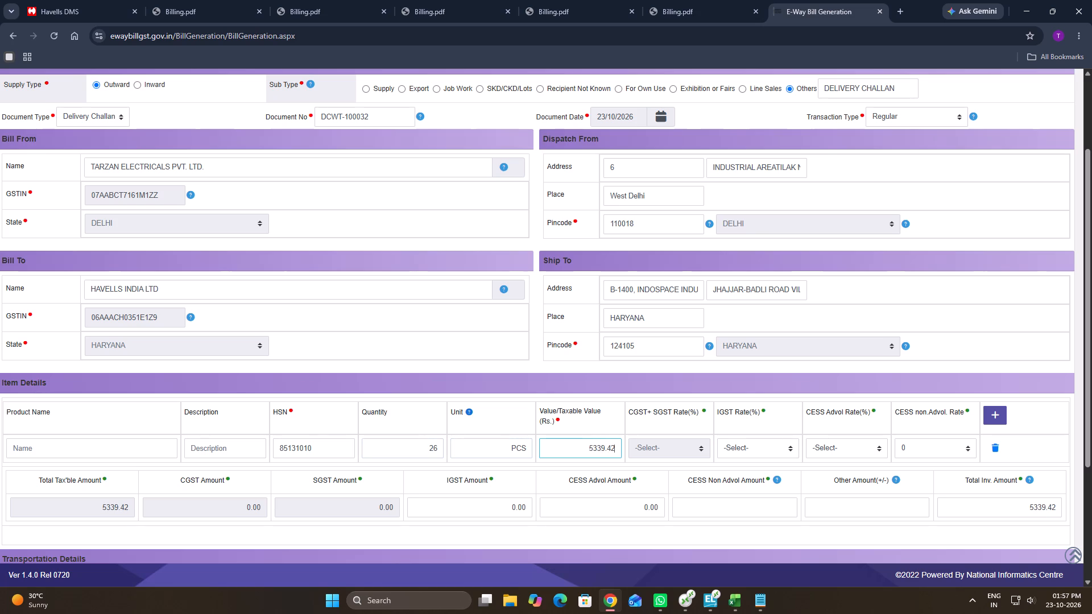
# Set the IGST rate of the first item row to Not Appl.
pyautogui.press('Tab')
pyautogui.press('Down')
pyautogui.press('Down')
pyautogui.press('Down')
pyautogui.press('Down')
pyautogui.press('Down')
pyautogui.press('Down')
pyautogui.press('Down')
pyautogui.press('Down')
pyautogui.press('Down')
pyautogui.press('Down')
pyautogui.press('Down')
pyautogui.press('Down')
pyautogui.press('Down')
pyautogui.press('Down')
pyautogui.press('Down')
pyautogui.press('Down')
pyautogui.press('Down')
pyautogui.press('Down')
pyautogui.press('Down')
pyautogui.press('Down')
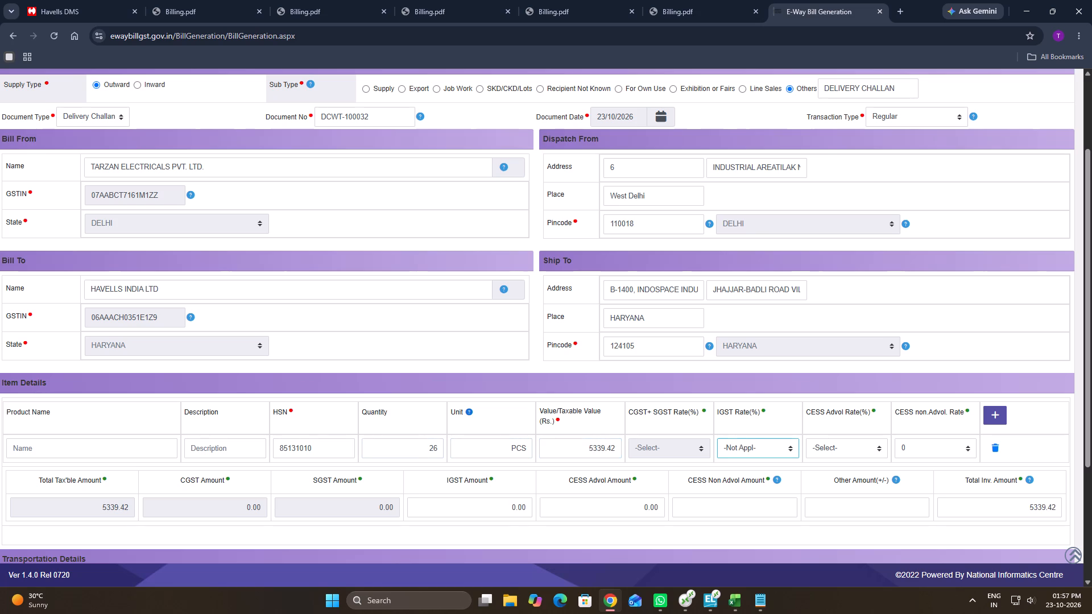
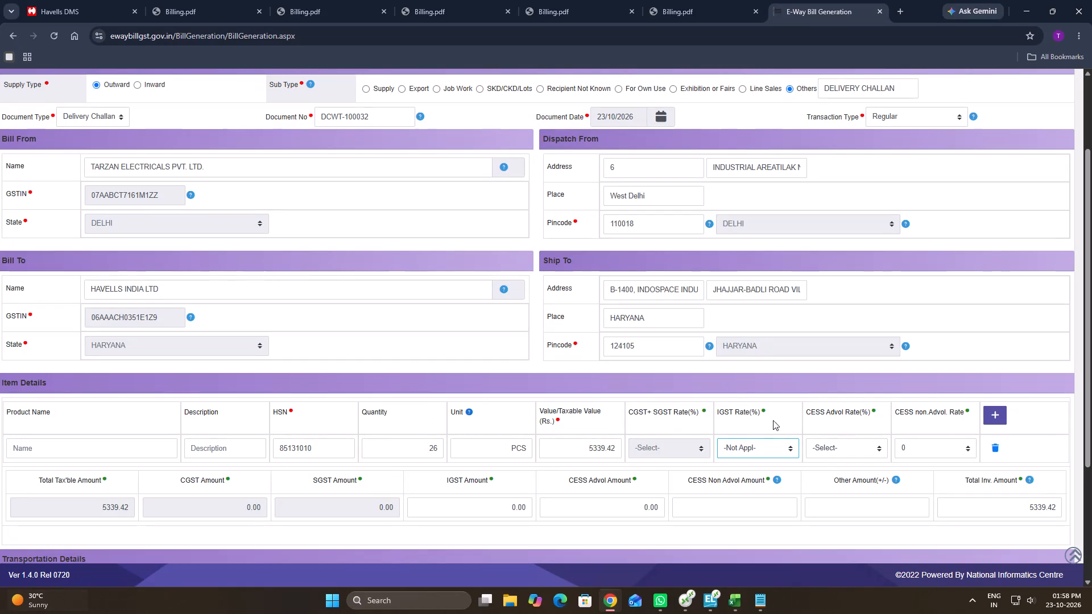
# Add a second item row with HSN 85395000, quantity 159, unit PCS and taxable value 23078.34.
pyautogui.click(995, 423)
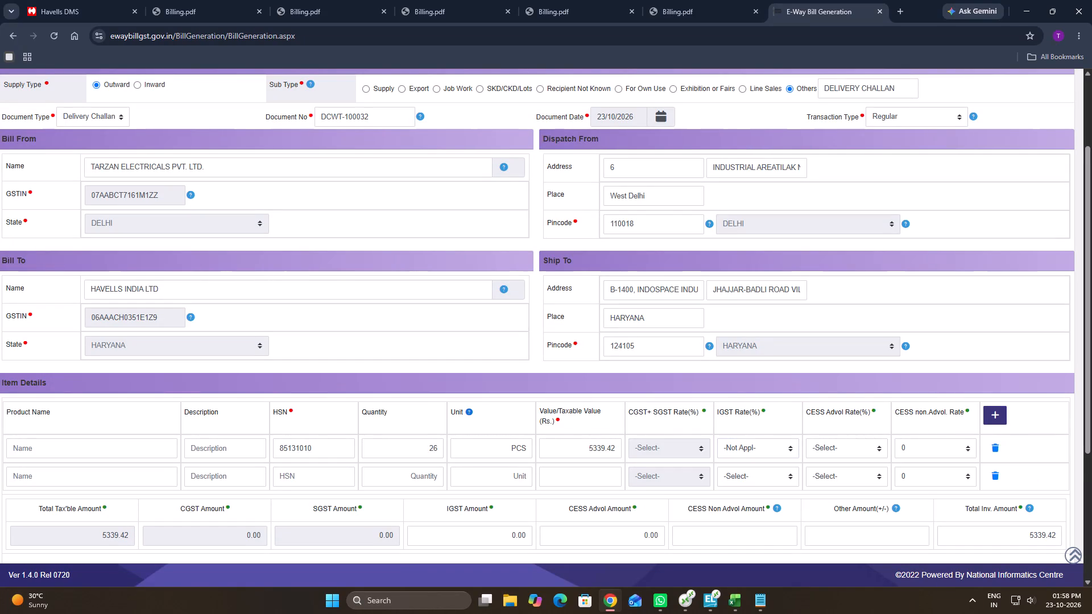
pyautogui.click(313, 475)
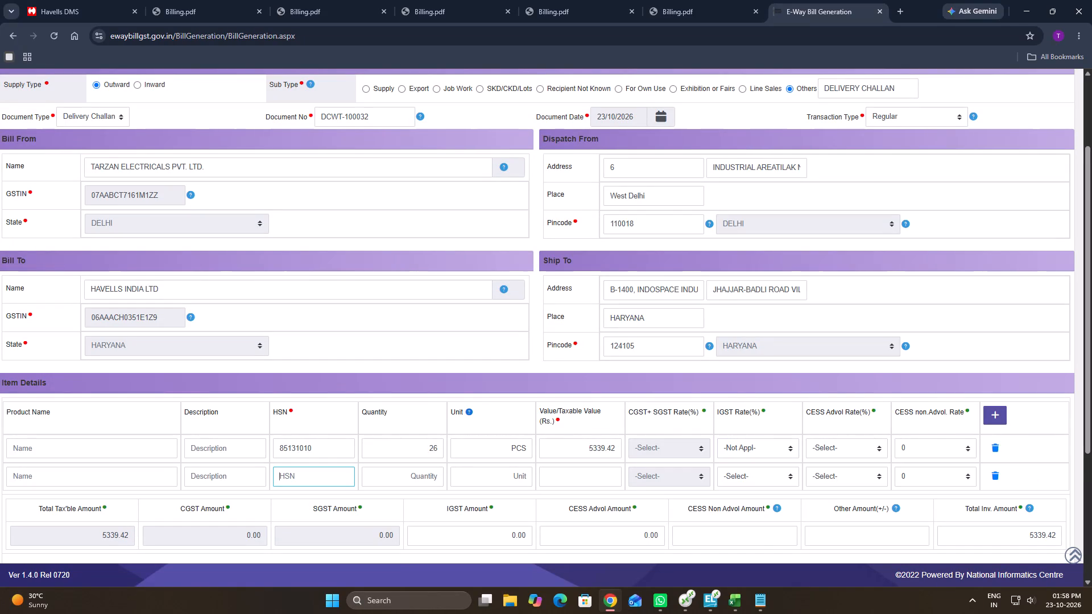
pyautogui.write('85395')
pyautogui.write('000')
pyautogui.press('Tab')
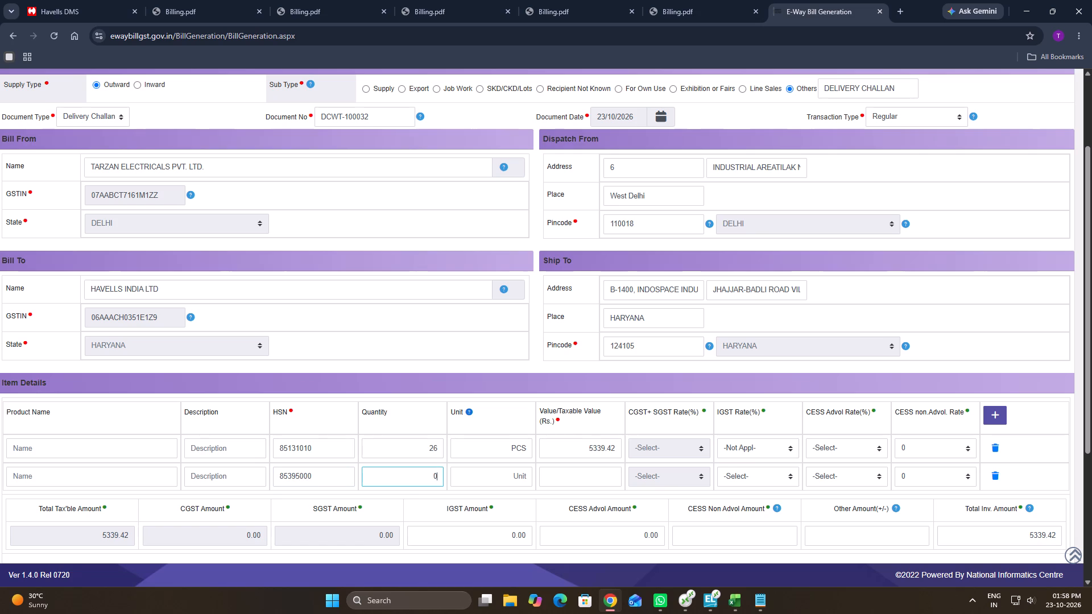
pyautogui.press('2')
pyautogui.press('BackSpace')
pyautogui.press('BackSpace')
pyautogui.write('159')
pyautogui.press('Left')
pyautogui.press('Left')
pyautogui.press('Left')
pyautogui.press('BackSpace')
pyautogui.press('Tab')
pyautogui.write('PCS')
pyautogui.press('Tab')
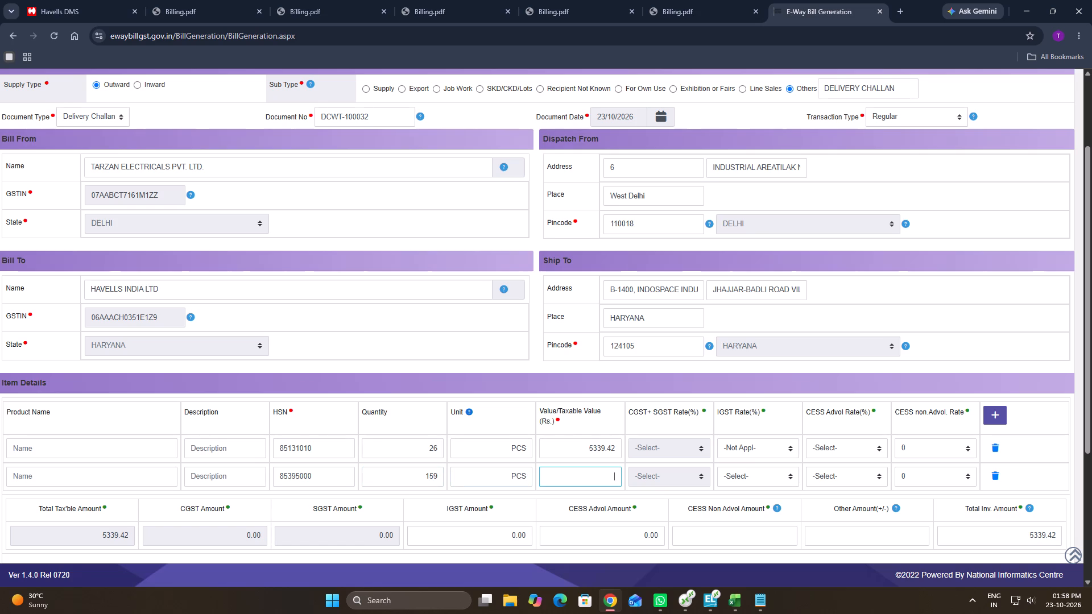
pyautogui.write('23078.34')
# Set the IGST rate of the second item row to Not Appl.
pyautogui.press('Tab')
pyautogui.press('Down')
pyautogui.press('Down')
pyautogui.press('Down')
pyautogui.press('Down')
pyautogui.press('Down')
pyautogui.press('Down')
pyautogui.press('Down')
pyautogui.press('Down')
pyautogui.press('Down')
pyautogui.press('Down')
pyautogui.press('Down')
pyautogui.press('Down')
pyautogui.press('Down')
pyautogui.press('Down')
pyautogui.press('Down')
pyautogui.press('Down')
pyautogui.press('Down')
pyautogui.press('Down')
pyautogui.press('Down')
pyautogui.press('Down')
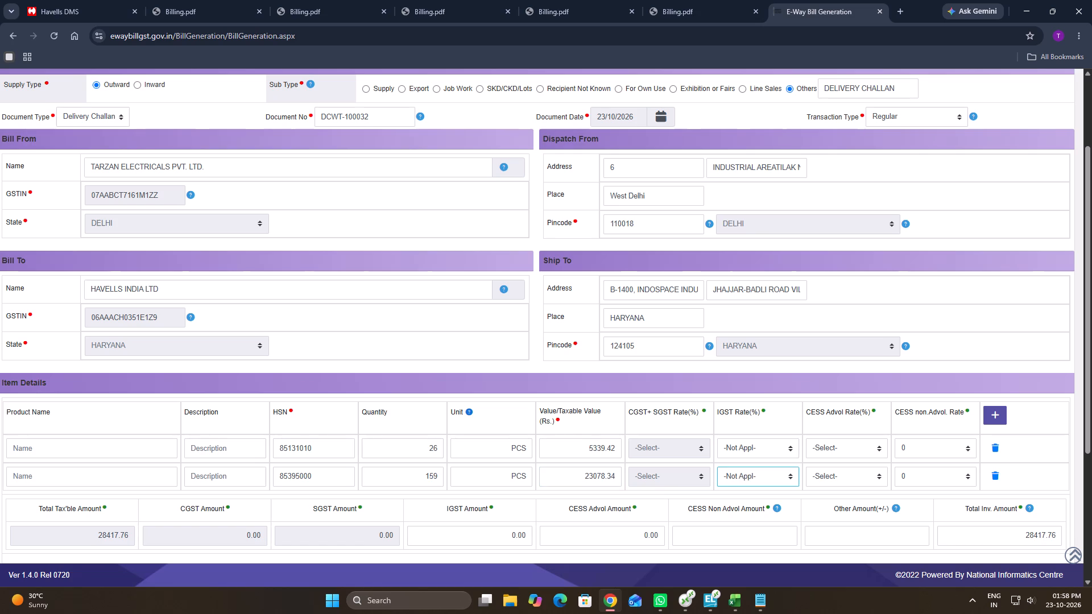
# Add a third item row with HSN 85395200, quantity 55, unit PCS and taxable value 7454.51.
pyautogui.click(1003, 420)
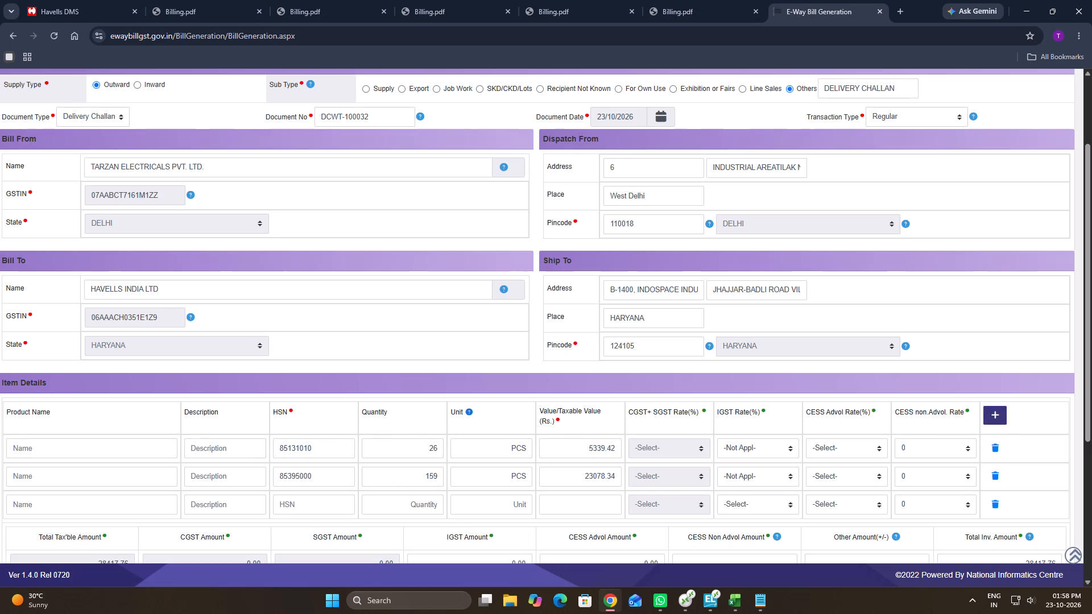
pyautogui.click(292, 501)
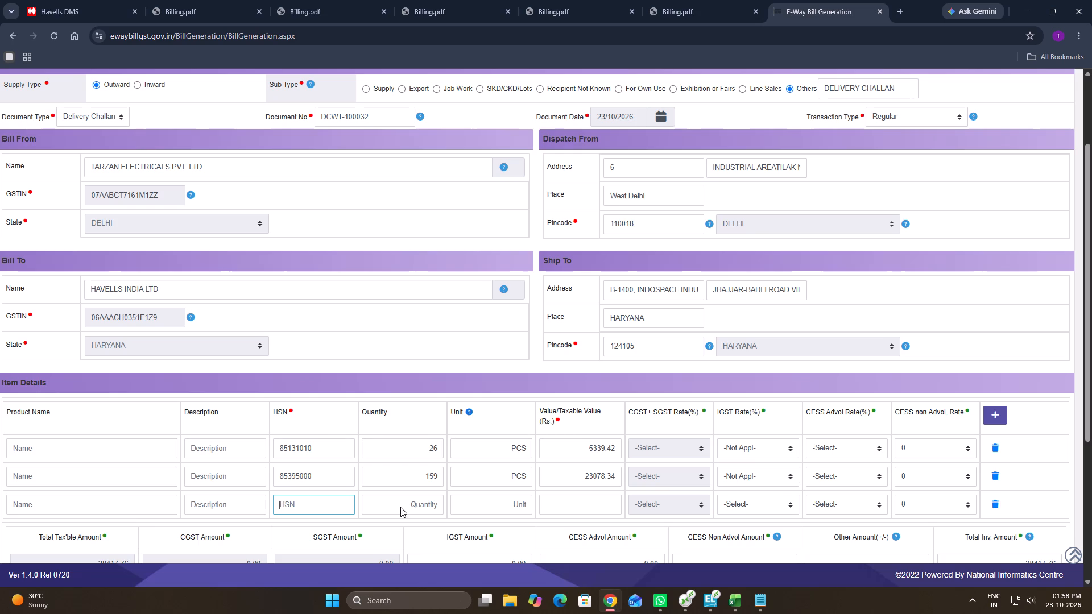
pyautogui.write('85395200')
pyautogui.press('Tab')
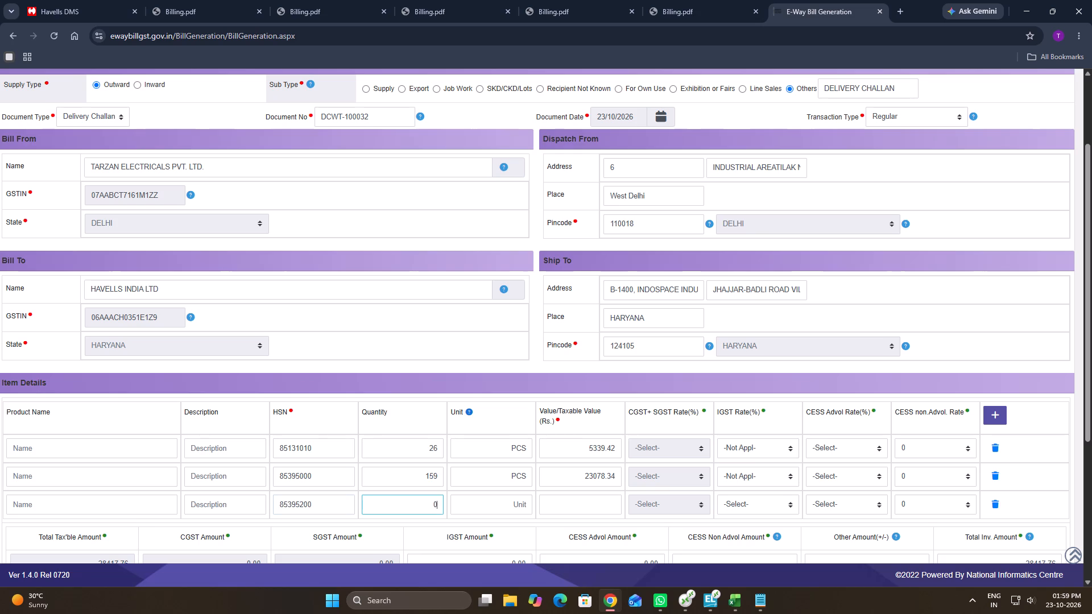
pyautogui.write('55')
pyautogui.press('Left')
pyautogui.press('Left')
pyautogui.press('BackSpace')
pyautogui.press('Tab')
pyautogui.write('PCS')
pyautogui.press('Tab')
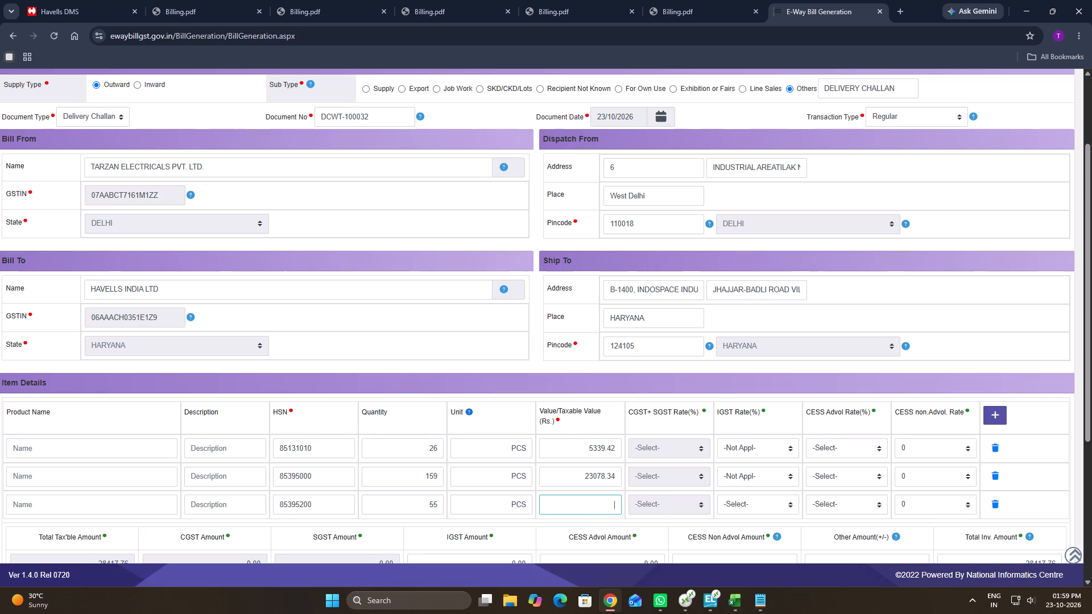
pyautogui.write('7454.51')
# Set the IGST rate of the third item row to Not Appl.
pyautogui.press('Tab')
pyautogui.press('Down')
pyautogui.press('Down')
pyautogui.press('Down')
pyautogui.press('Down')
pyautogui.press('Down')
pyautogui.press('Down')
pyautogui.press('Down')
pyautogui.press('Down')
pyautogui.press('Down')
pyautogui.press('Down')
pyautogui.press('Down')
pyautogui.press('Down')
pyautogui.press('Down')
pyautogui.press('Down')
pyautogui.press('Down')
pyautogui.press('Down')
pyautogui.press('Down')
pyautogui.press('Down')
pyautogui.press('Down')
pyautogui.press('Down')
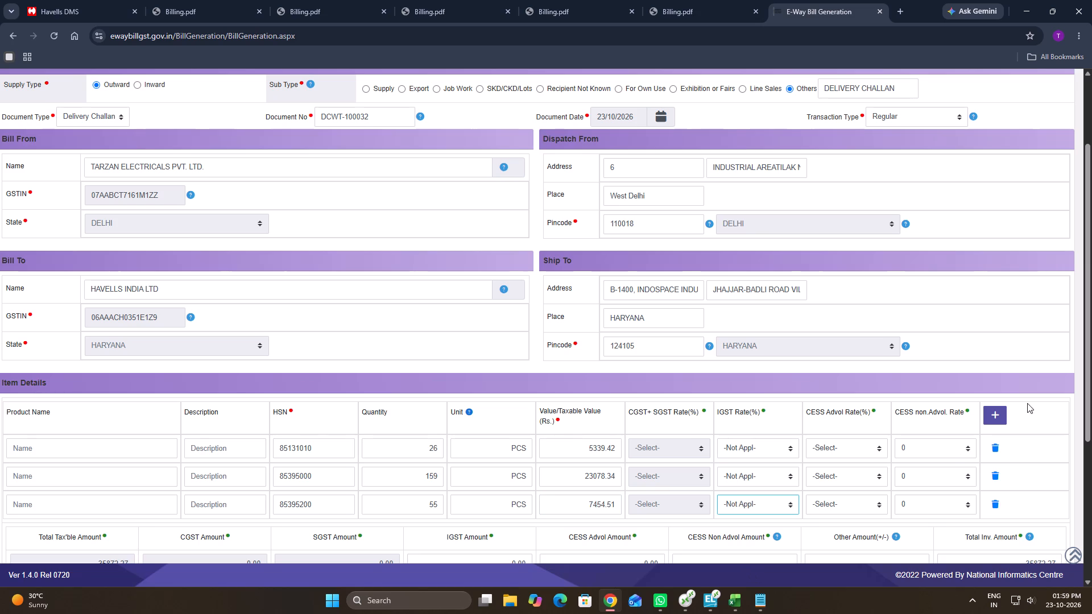
# Add a fourth item row with HSN 94051100, quantity 54, unit PCS and taxable value 38881.92.
pyautogui.click(993, 411)
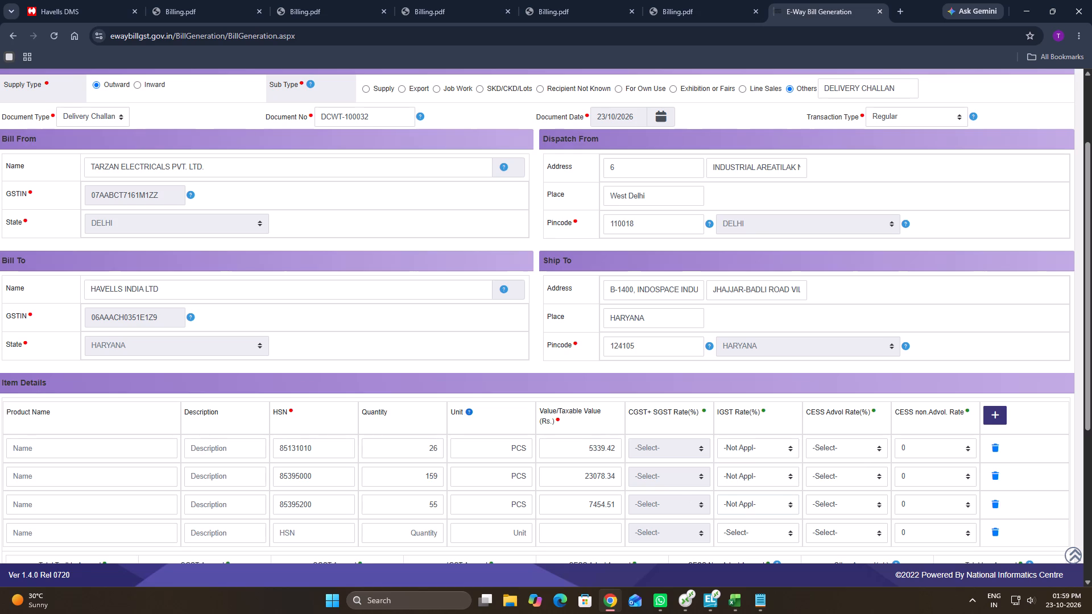
pyautogui.click(339, 534)
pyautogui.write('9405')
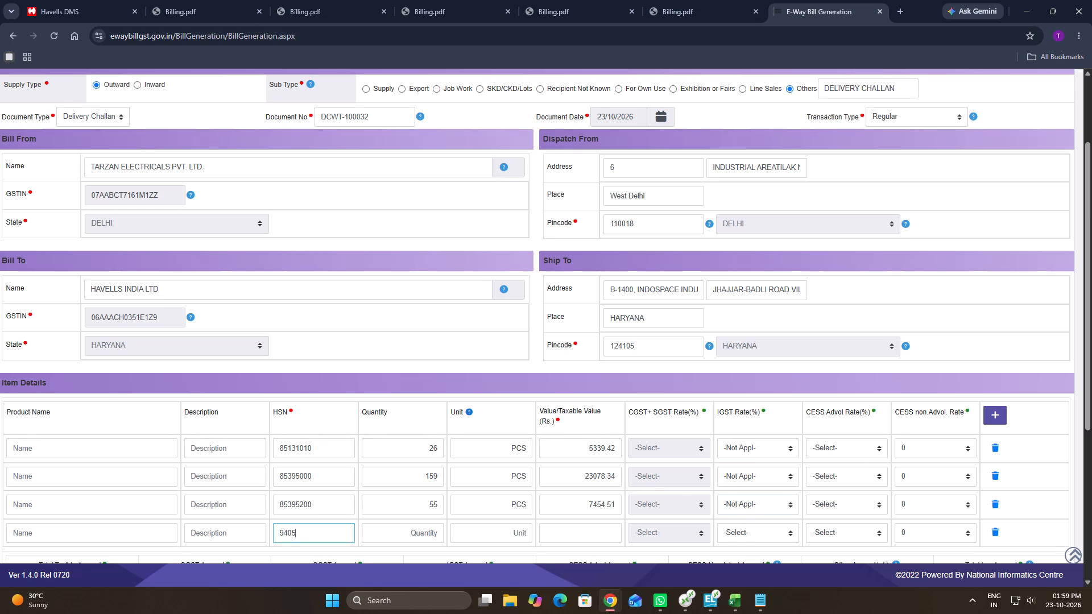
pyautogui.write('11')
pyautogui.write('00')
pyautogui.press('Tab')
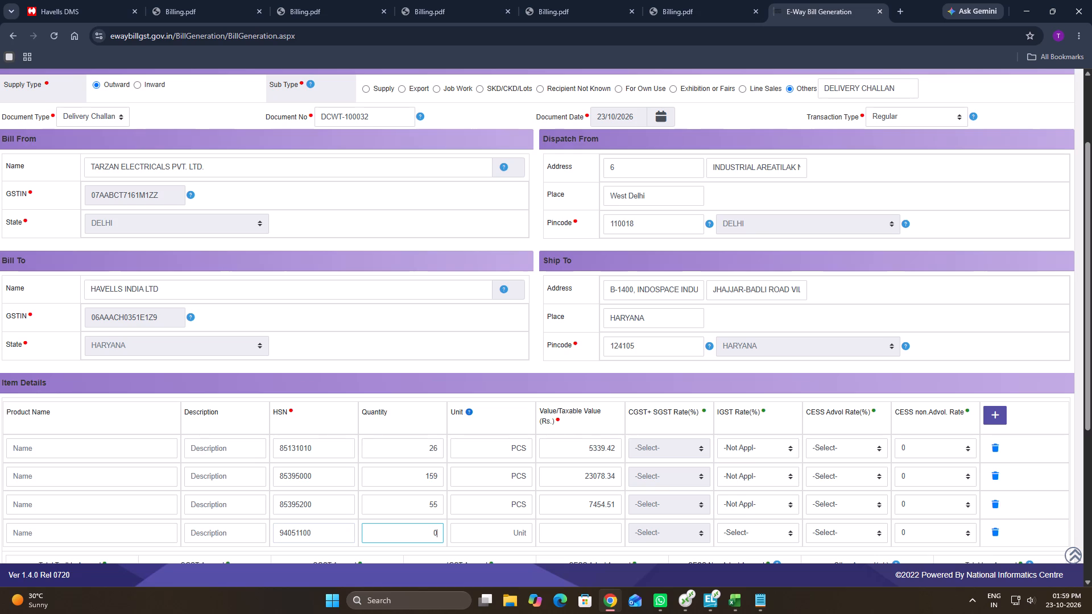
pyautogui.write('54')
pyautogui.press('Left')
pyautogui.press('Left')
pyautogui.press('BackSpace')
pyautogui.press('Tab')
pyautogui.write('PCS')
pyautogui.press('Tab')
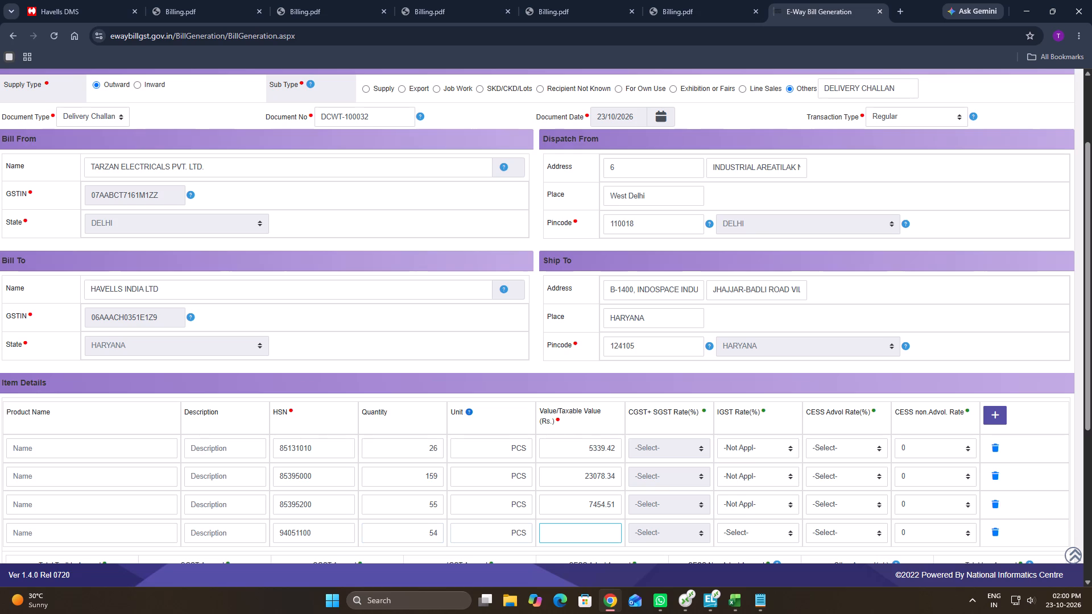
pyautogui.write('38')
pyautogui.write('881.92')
# Set the IGST rate of the fourth item row to Not Appl.
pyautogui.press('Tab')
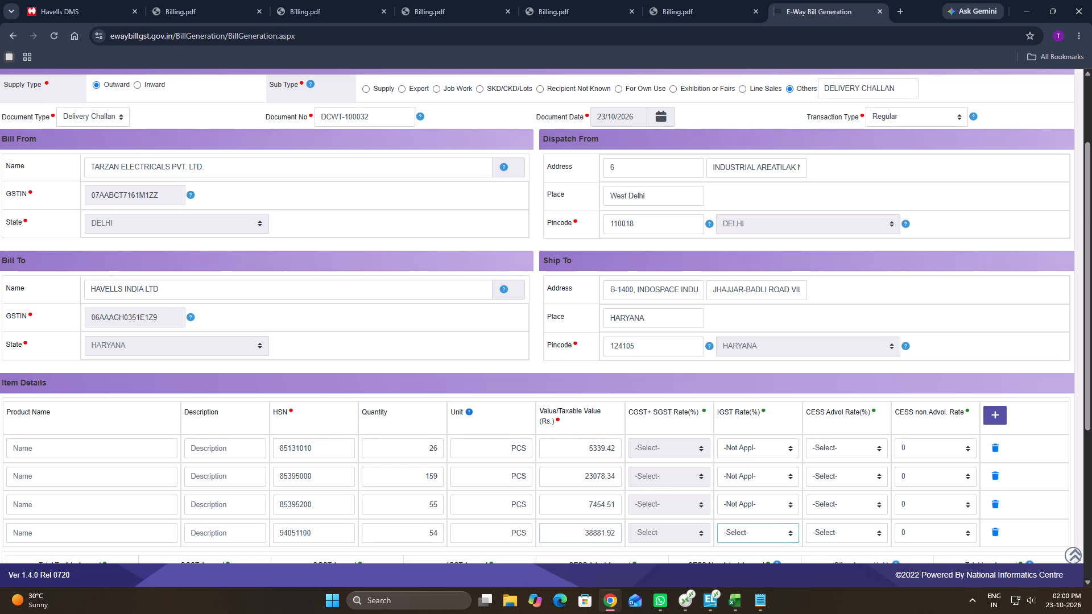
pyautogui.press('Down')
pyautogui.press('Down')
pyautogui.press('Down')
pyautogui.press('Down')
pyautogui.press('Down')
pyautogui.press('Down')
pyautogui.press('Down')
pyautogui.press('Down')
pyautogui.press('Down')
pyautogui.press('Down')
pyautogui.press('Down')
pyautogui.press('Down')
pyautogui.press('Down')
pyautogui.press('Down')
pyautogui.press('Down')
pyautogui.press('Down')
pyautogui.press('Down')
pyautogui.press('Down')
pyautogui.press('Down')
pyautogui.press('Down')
# Add a fifth item row with HSN 94054090, quantity 50, unit PCS and taxable value 32893.65.
pyautogui.scroll(-1, 790, 564)
pyautogui.click(996, 359)
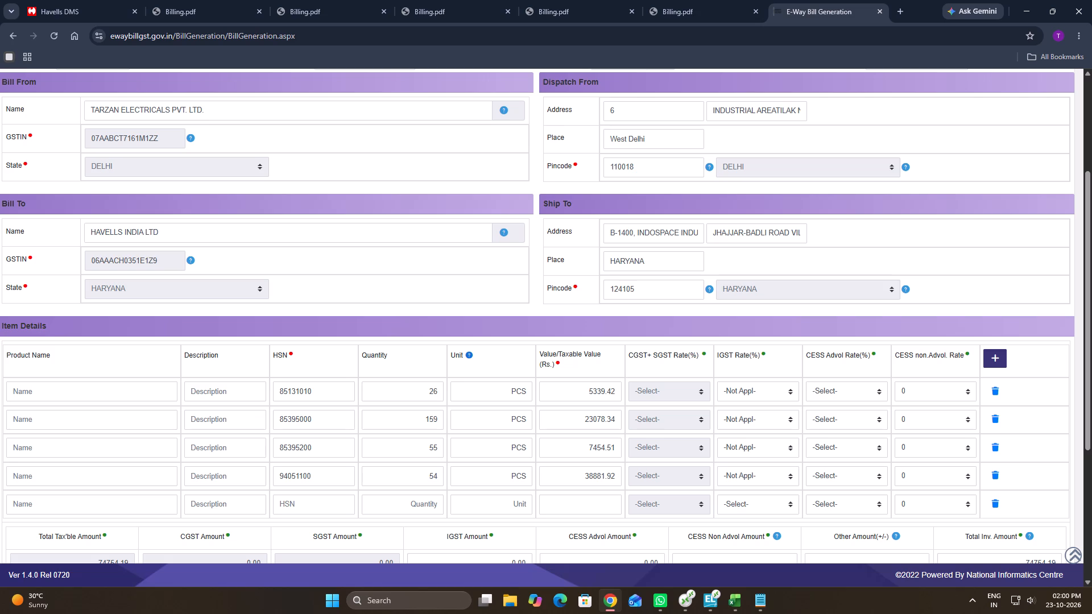
pyautogui.click(328, 502)
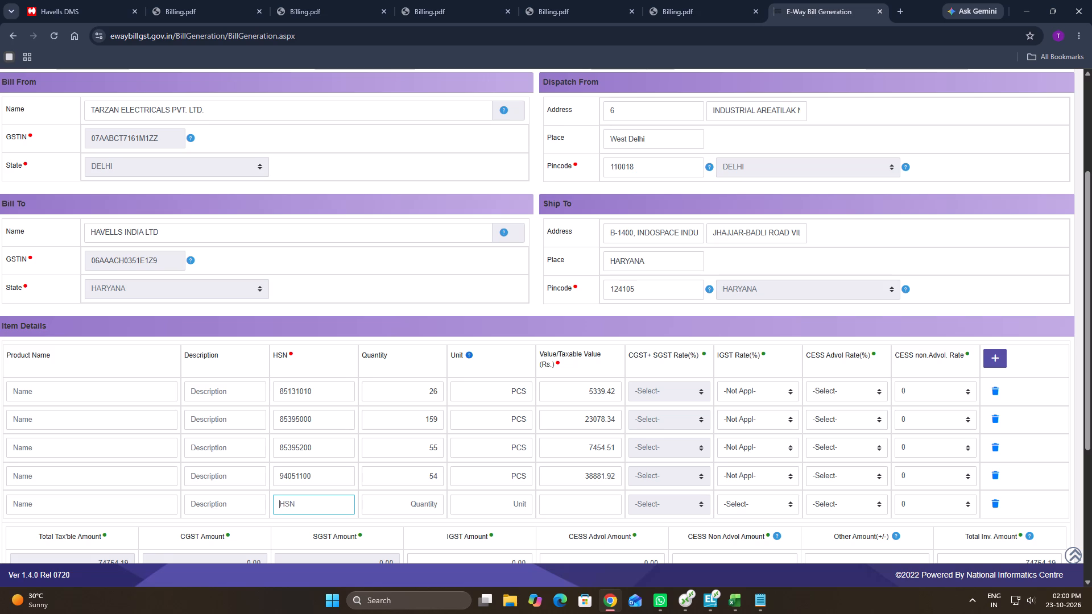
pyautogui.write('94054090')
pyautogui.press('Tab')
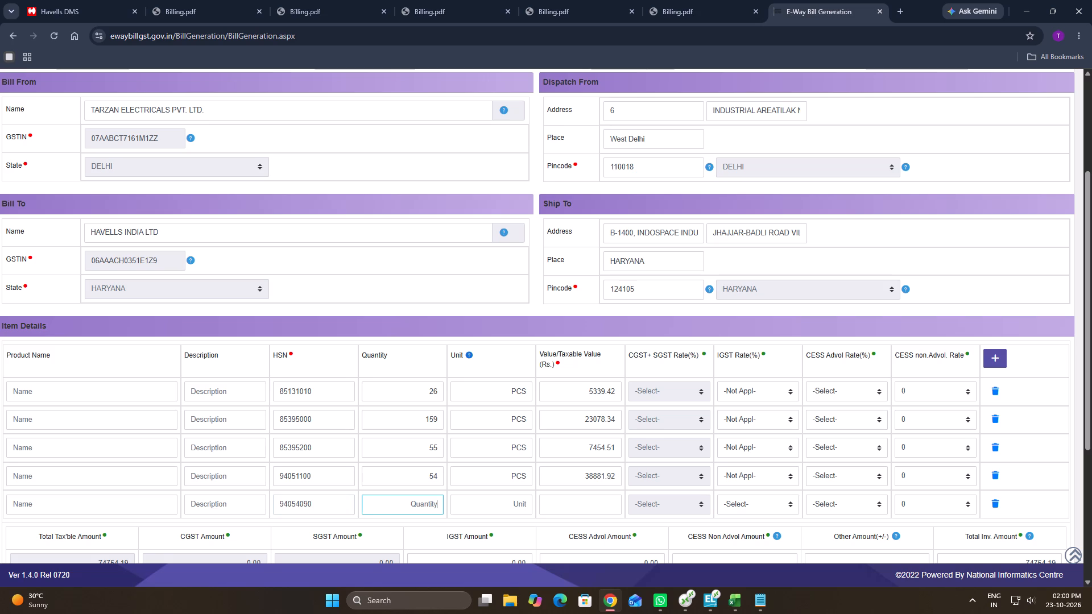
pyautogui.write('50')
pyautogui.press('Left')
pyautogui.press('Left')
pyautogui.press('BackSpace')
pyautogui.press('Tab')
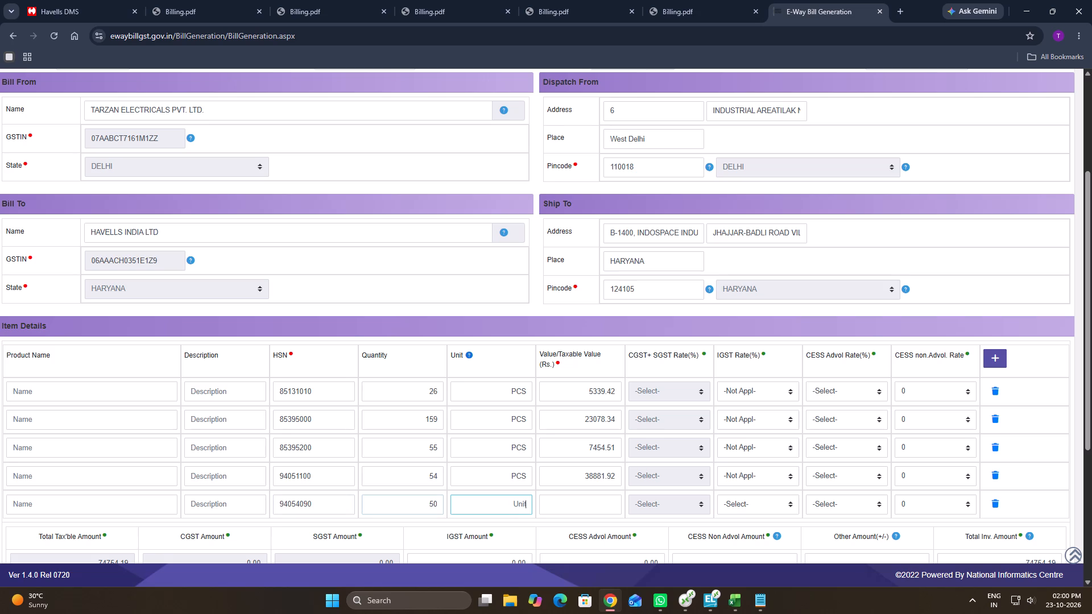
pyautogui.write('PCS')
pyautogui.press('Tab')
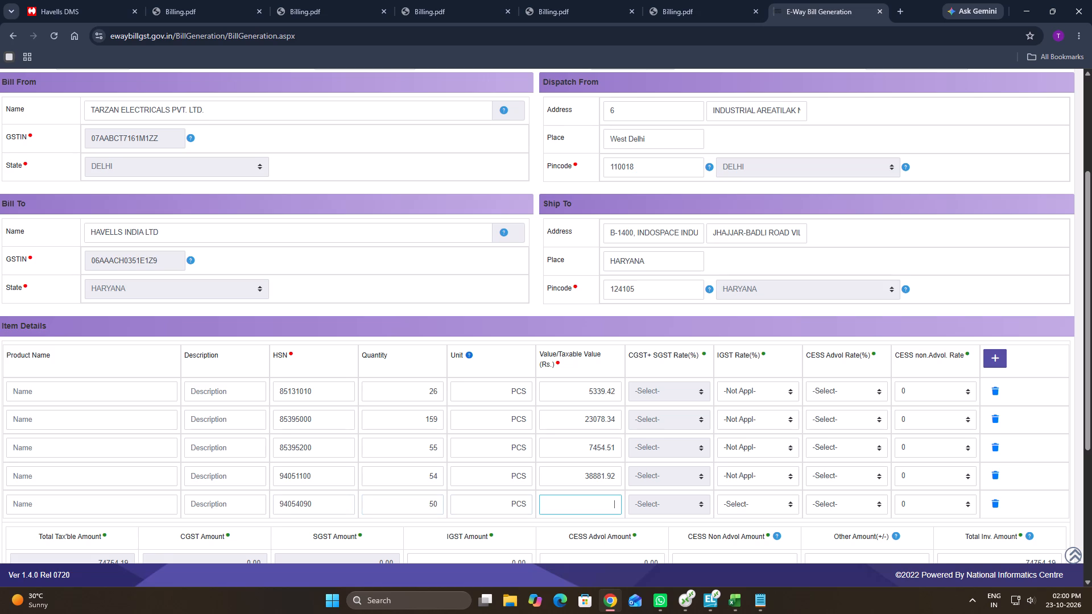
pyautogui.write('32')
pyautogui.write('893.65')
# Set the IGST rate of the fifth item row to Not Appl.
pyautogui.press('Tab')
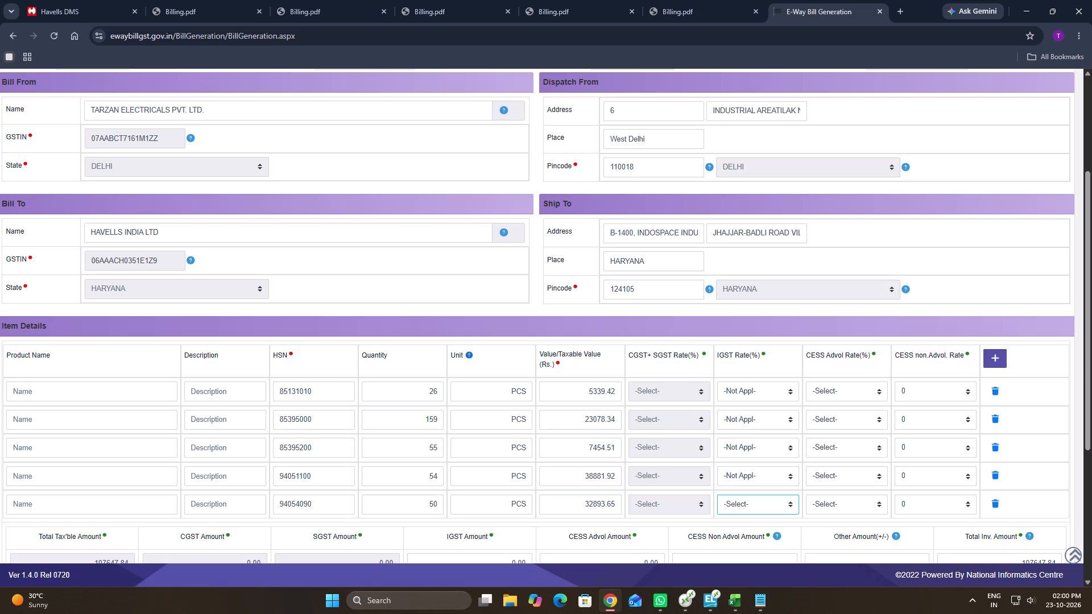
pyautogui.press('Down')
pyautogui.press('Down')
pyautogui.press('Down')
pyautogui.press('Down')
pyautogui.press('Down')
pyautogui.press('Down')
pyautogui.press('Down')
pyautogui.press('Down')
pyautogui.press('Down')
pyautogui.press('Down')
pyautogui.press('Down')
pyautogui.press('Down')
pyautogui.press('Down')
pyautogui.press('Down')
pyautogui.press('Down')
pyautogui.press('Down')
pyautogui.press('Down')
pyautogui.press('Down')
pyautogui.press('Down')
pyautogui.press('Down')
# Add a sixth item row with HSN 94059900, quantity 8, unit PCS and taxable value 2580.15.
pyautogui.click(985, 355)
pyautogui.click(305, 533)
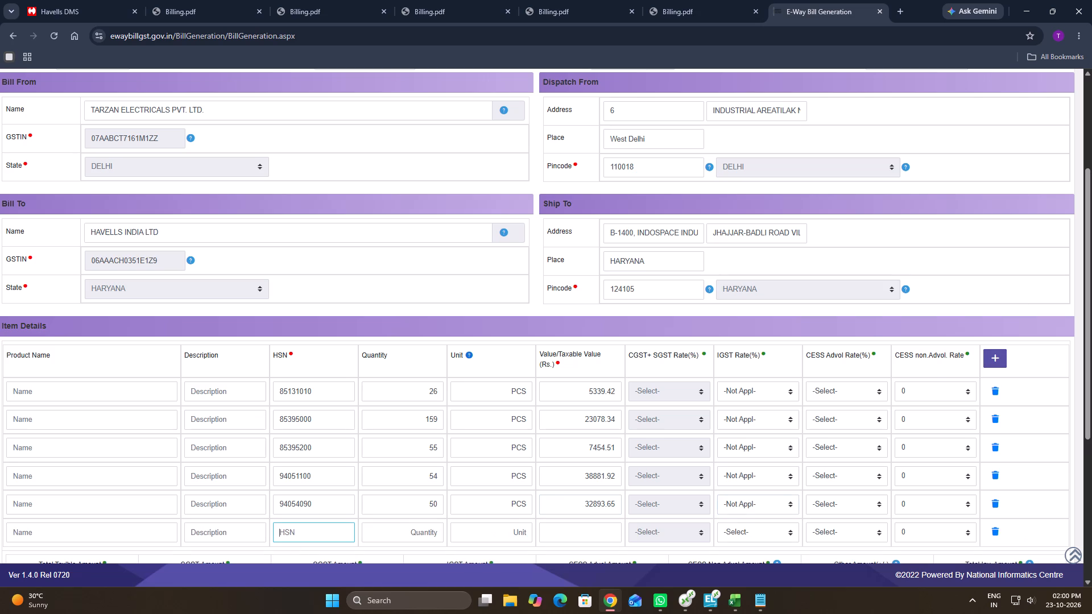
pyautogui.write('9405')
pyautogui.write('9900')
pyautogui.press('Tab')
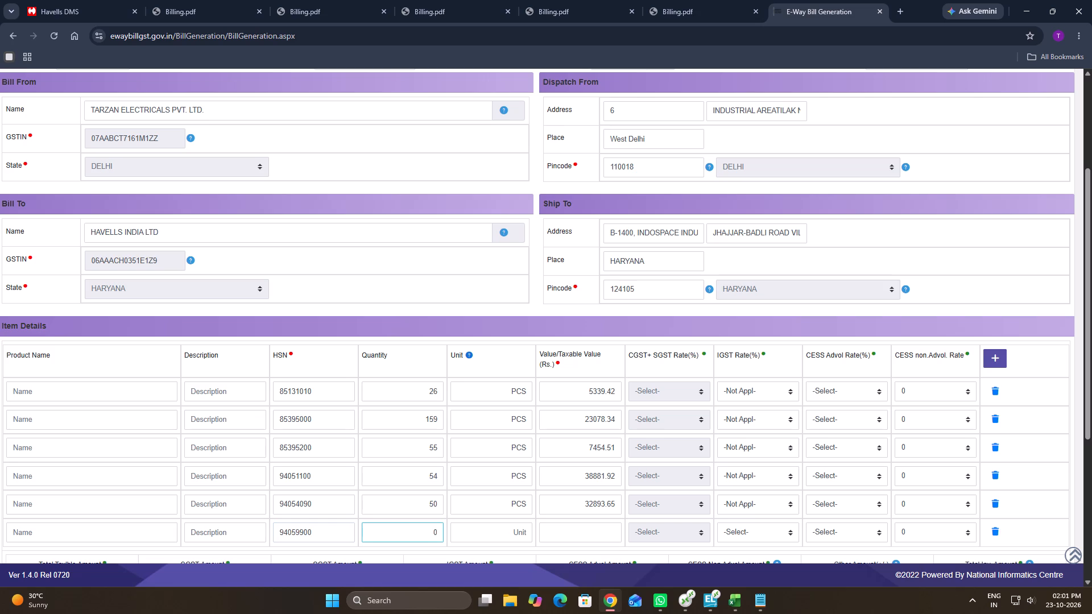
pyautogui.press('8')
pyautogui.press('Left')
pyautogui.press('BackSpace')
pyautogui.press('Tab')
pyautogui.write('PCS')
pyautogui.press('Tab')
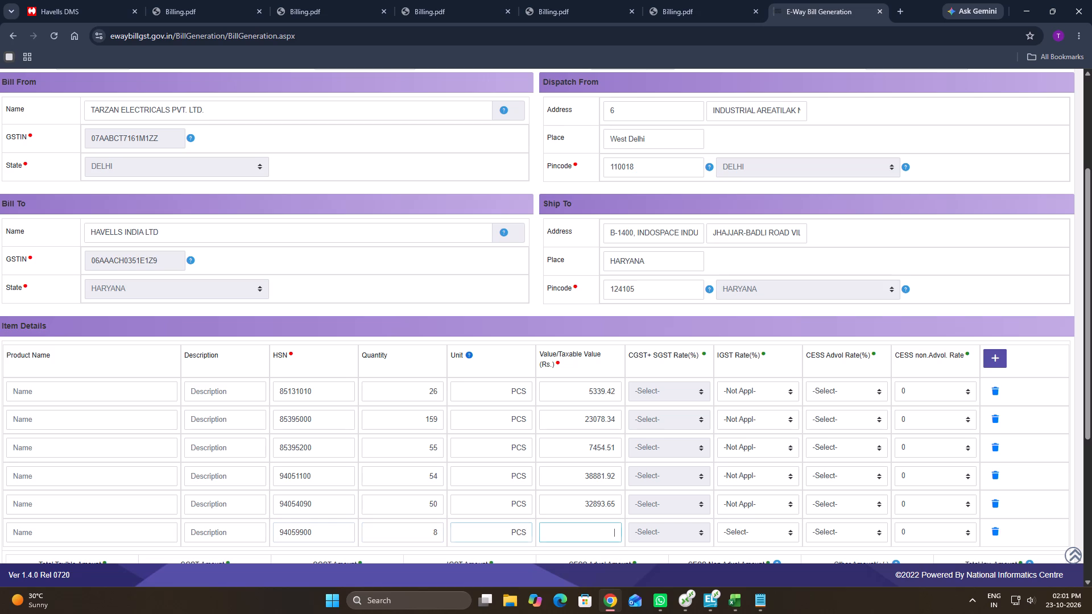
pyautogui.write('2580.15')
# Set the IGST rate of the sixth item row to Not Appl.
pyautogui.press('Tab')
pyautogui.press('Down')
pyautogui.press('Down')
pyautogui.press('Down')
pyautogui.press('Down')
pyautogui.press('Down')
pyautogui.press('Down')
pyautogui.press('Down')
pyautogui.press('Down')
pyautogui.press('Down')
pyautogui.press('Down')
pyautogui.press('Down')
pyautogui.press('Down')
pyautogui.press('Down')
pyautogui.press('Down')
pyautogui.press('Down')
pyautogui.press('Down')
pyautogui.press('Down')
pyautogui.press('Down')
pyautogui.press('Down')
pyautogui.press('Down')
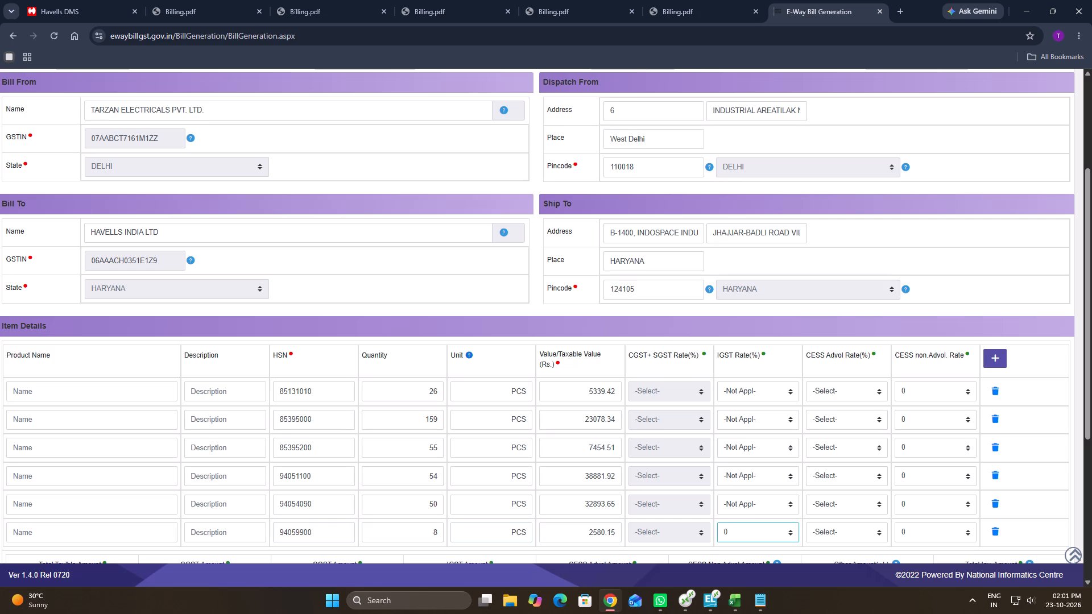
# Enter .01 as the other amount in the totals below the item rows.
pyautogui.scroll(-3, 588, 417)
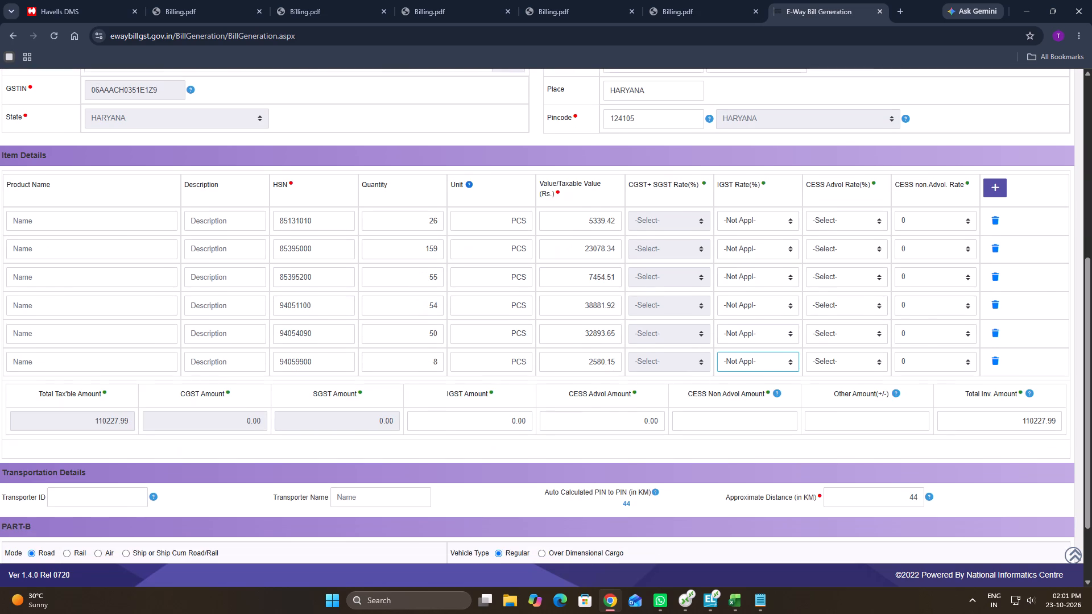
pyautogui.click(858, 417)
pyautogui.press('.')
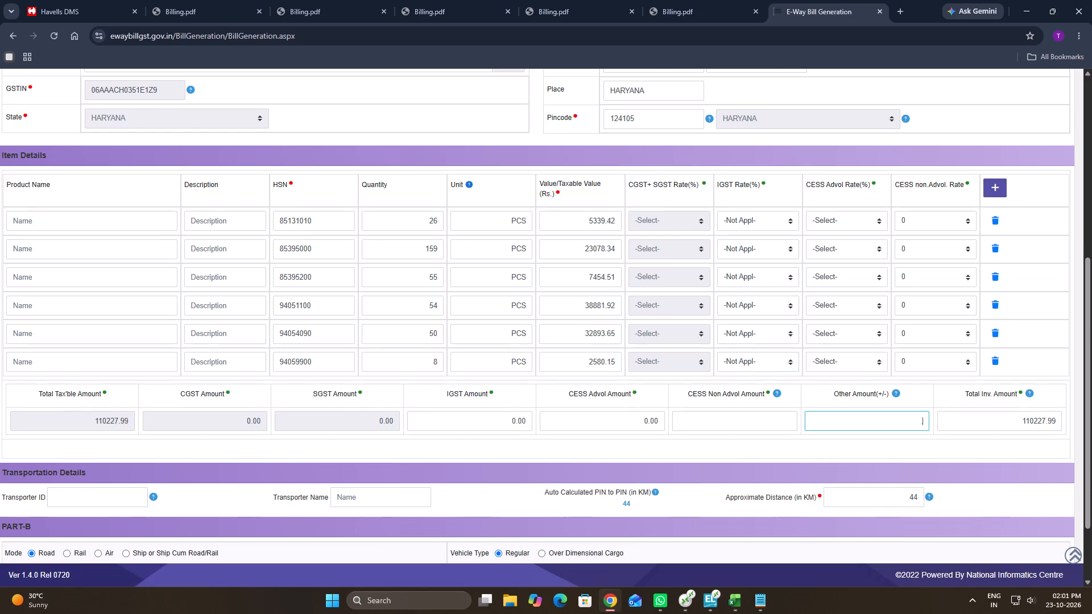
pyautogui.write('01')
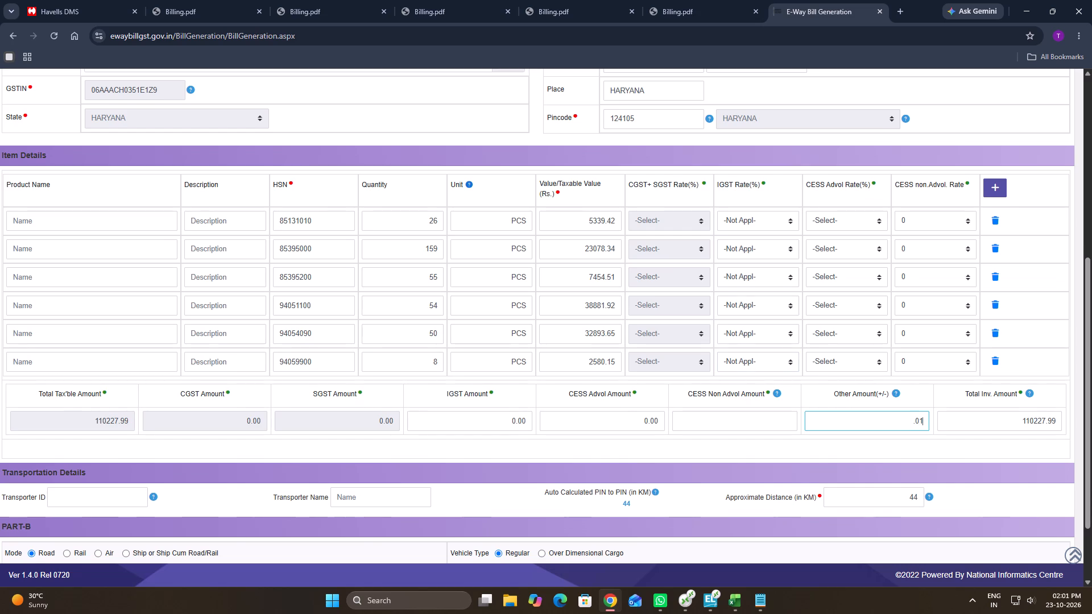
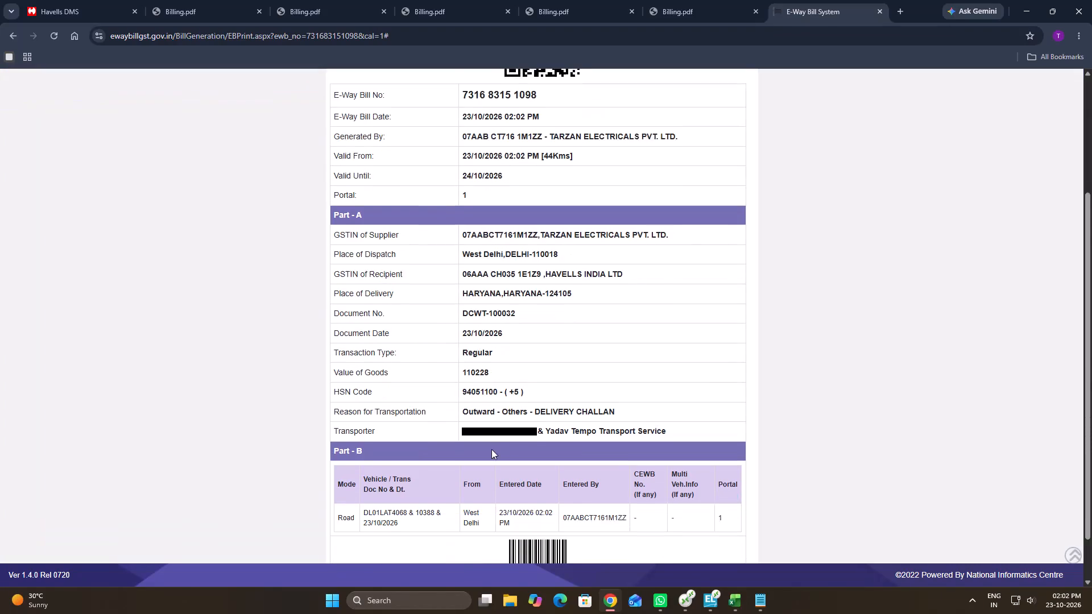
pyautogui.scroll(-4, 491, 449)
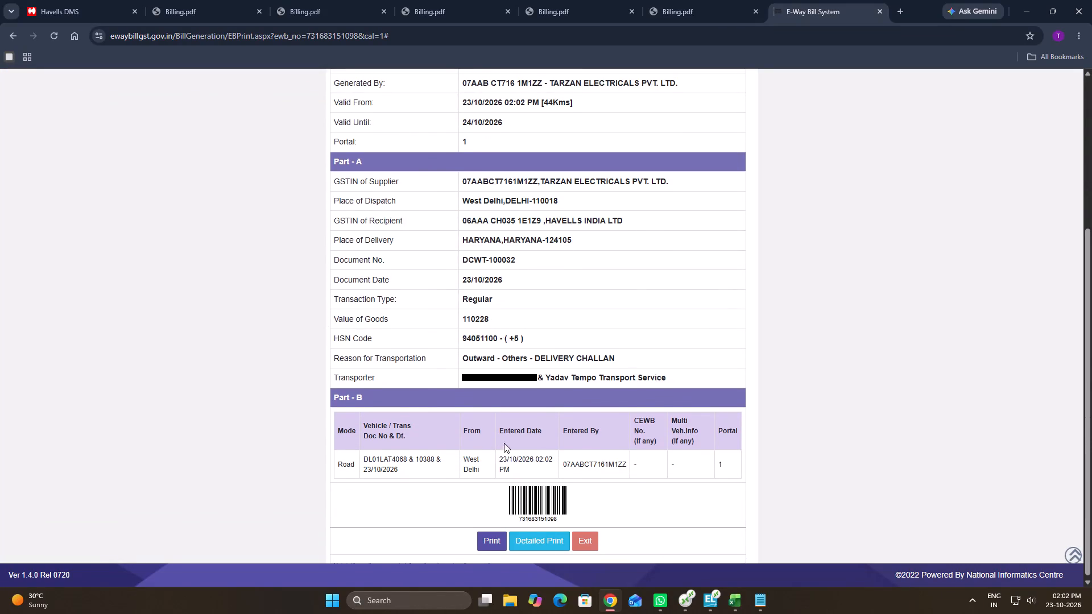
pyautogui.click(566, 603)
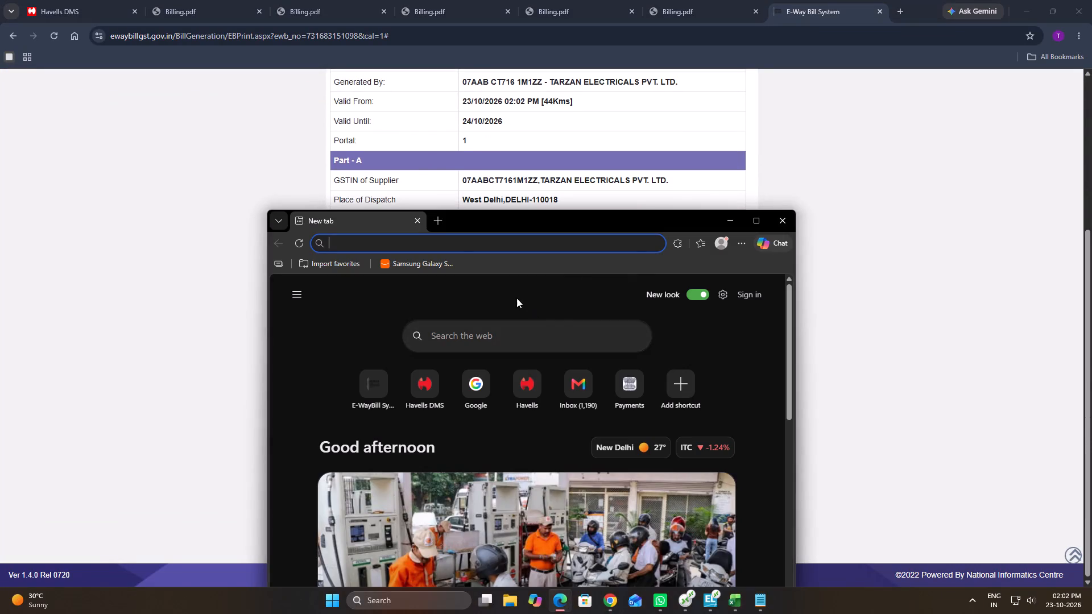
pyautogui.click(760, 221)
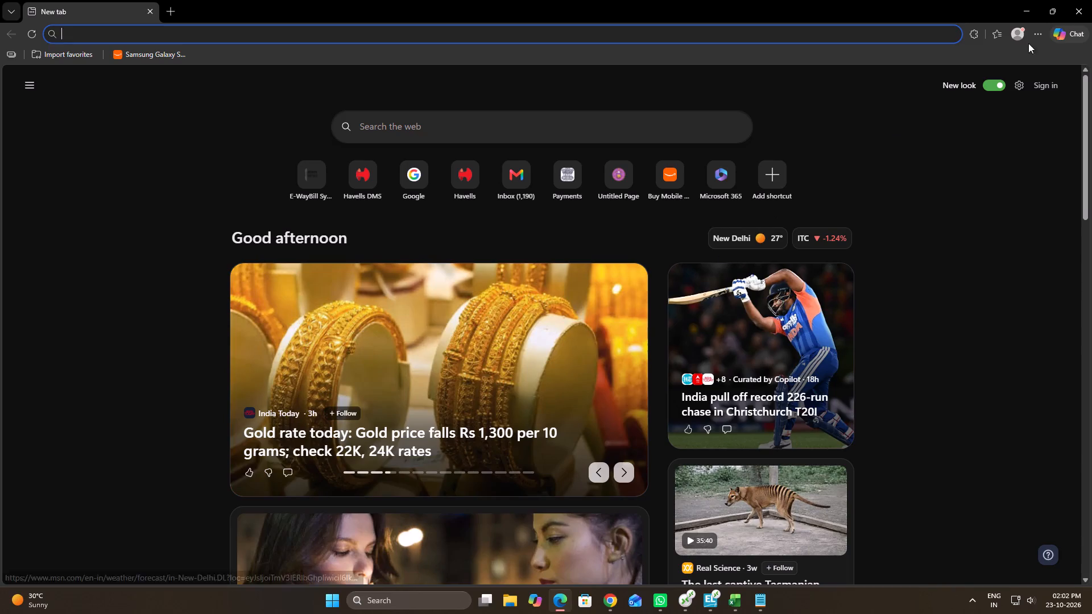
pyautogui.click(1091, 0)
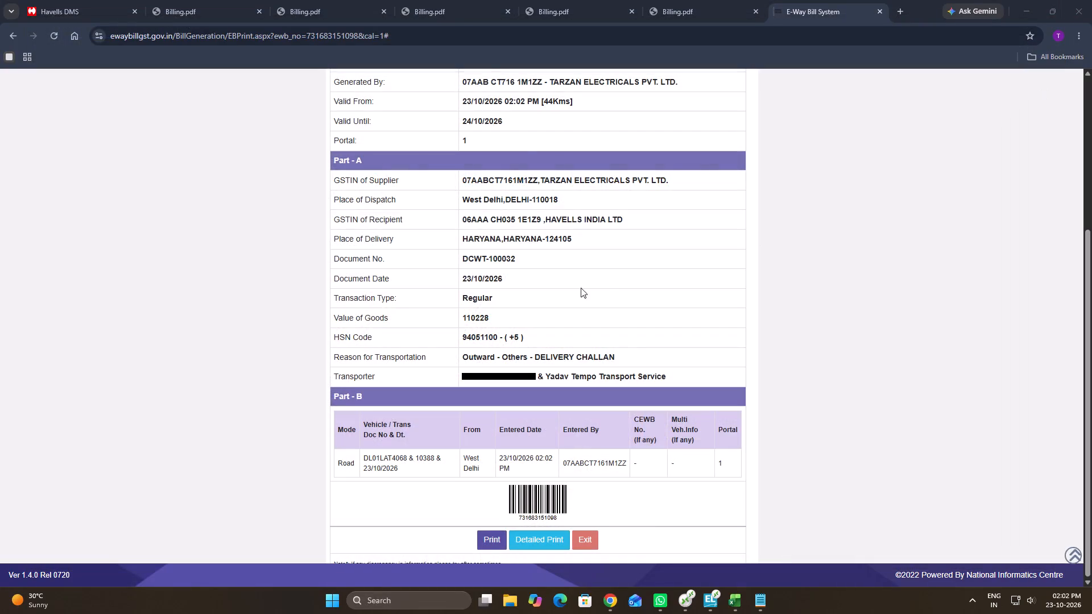